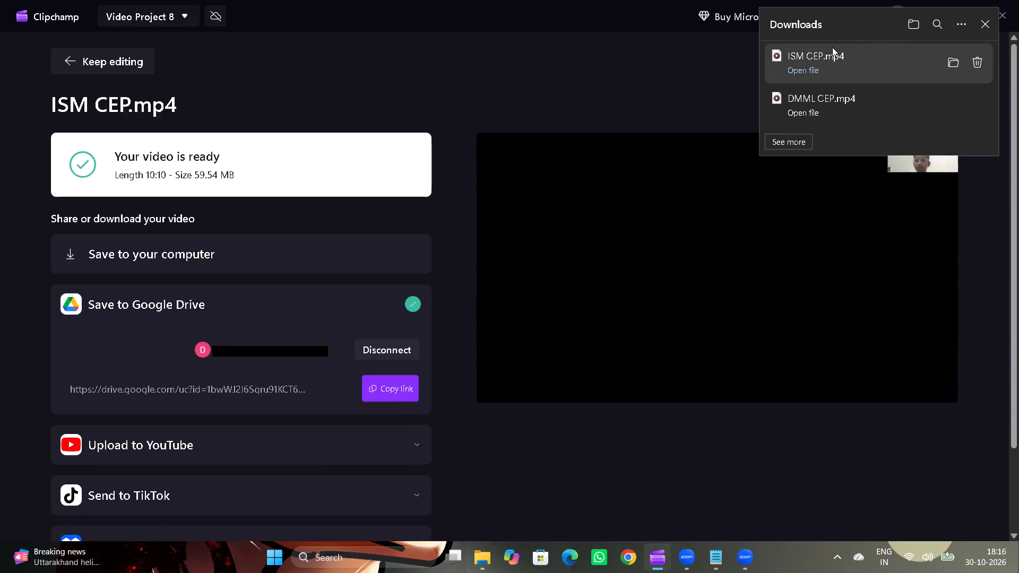
# Open the downloaded ISM CEP.mp4 in Media Player, check its opening slides by skipping forward 30 seconds at a time, and close the player.
pyautogui.click(805, 65)
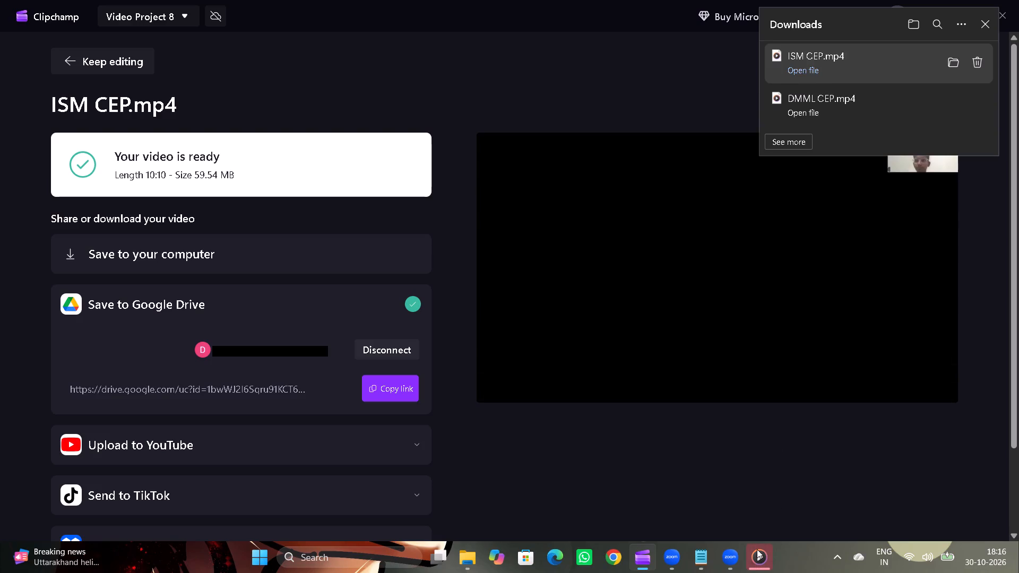
pyautogui.click(753, 569)
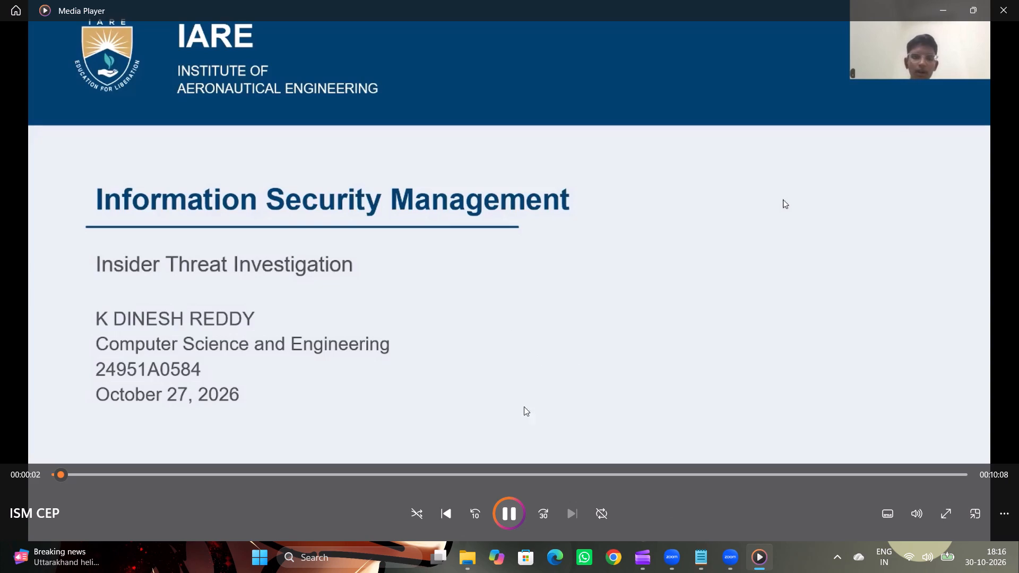
pyautogui.click(506, 513)
pyautogui.click(506, 513)
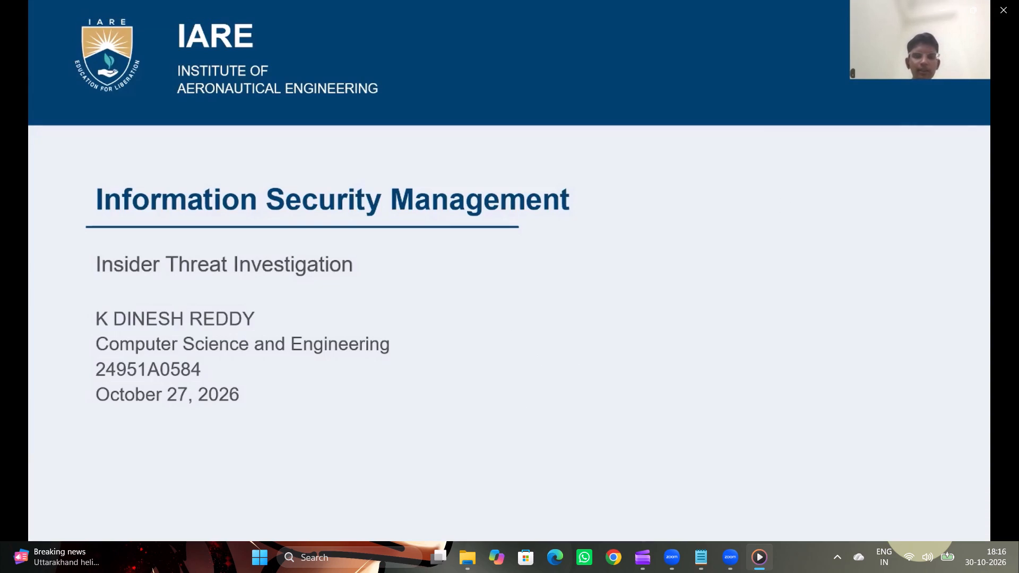
pyautogui.press('Right')
pyautogui.press('Right')
pyautogui.click(545, 378)
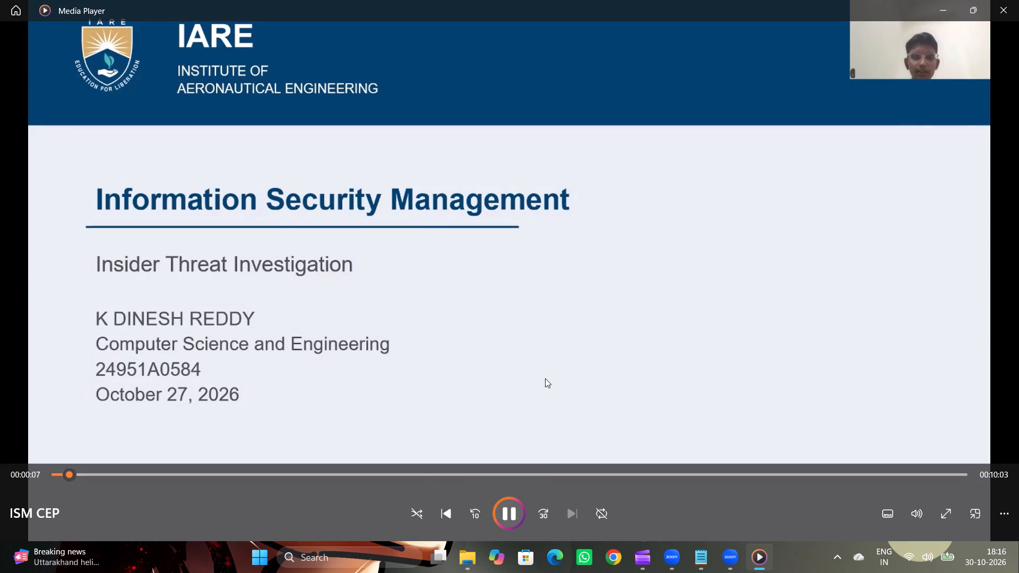
pyautogui.click(541, 523)
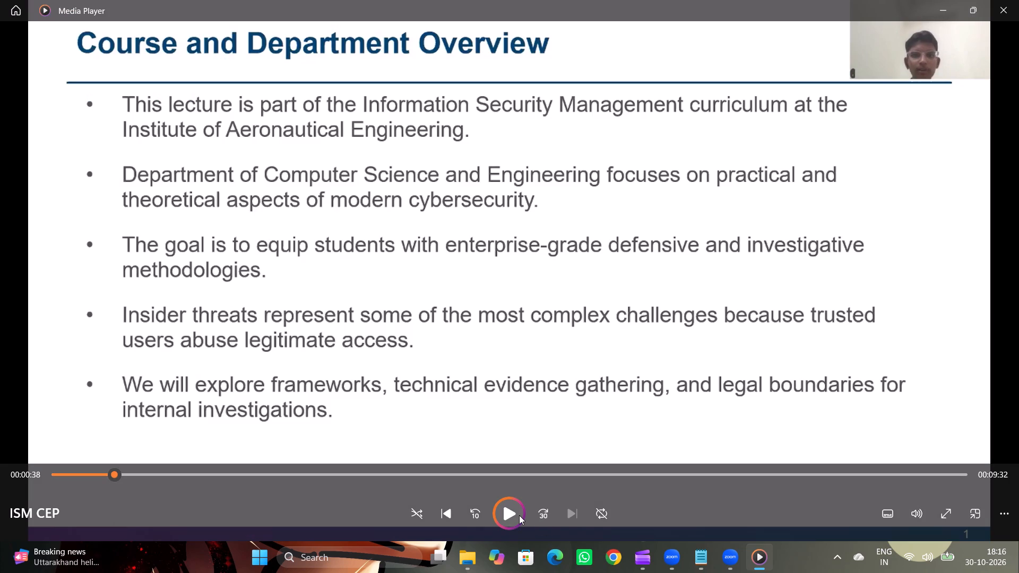
pyautogui.click(519, 515)
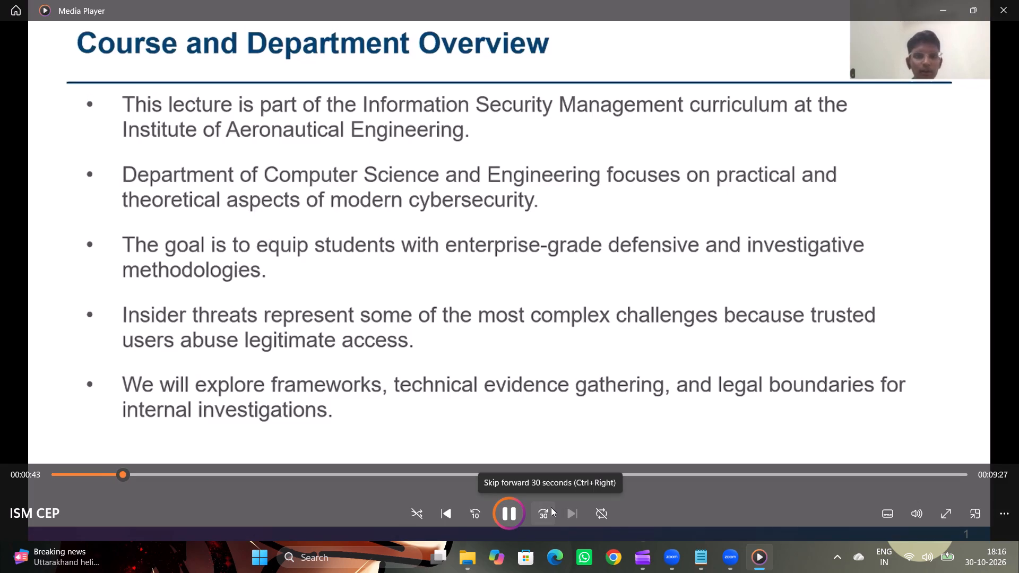
pyautogui.click(551, 507)
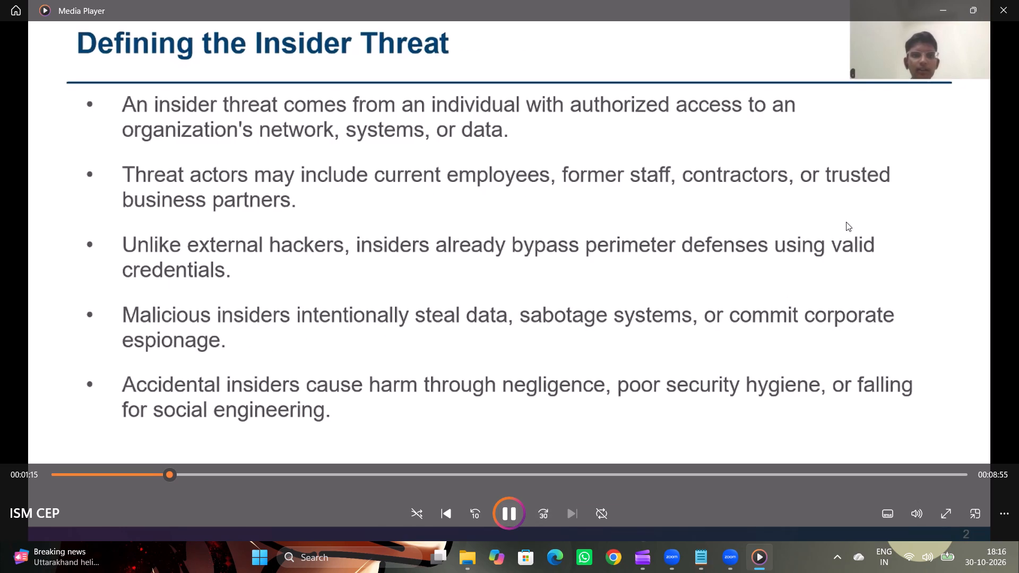
pyautogui.click(1011, 2)
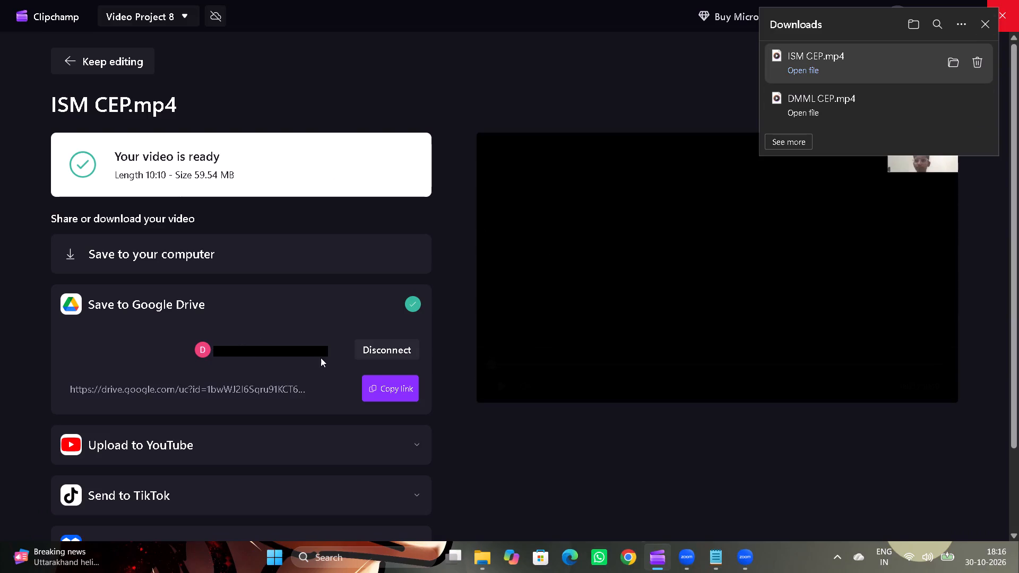
# Copy the Google Drive link of the exported ISM CEP.mp4 video.
pyautogui.click(395, 383)
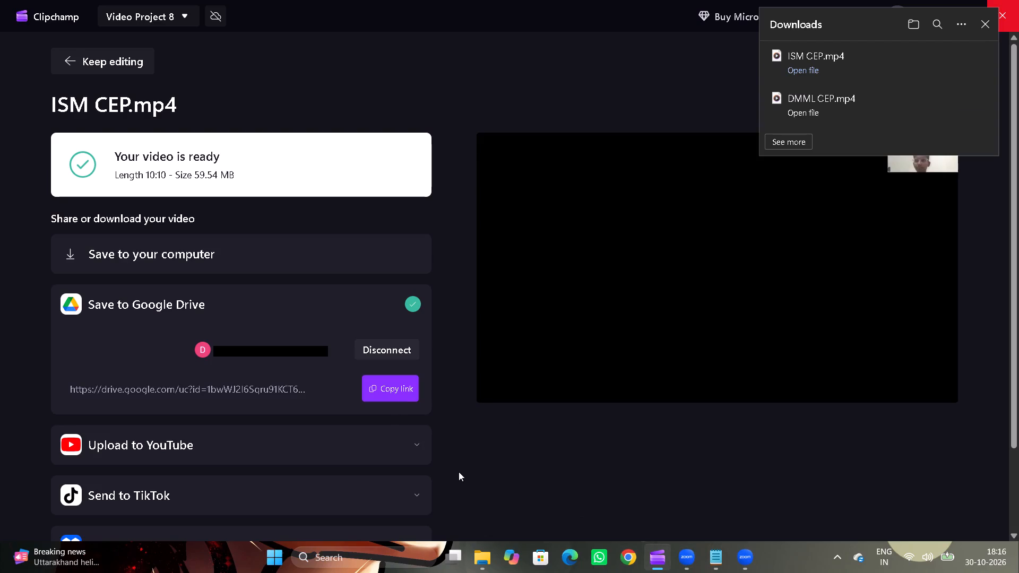
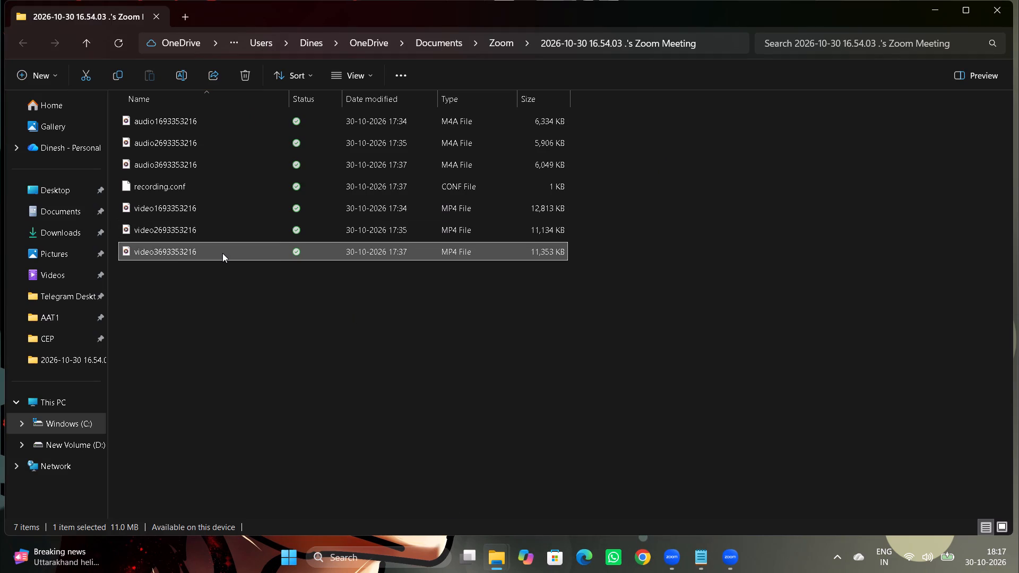
pyautogui.rightClick(222, 253)
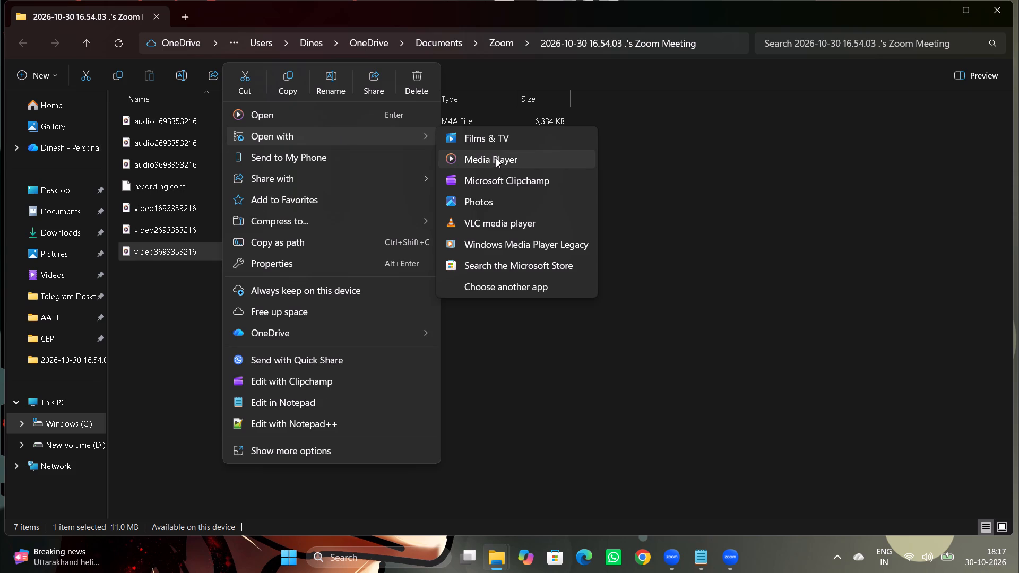
pyautogui.click(506, 183)
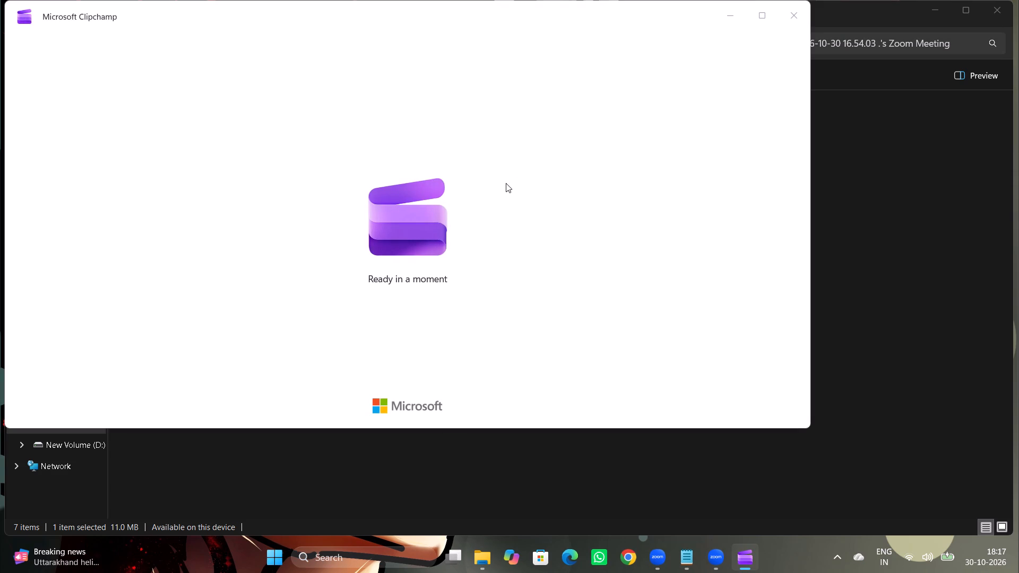
pyautogui.click(757, 21)
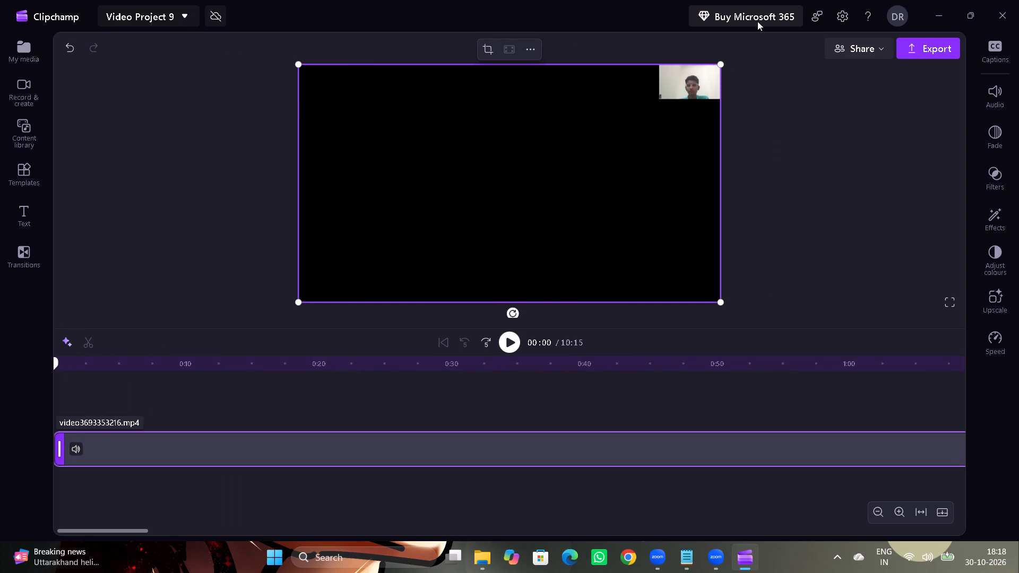
# Play the video from the start and skip through the opening title slide to check the change to the introduction slide.
pyautogui.click(509, 334)
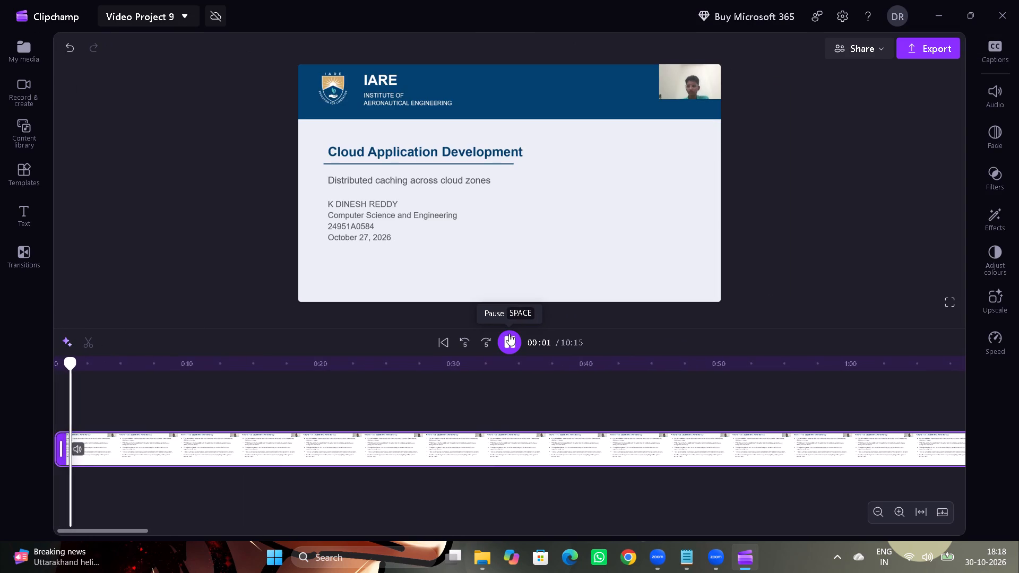
pyautogui.press('Right')
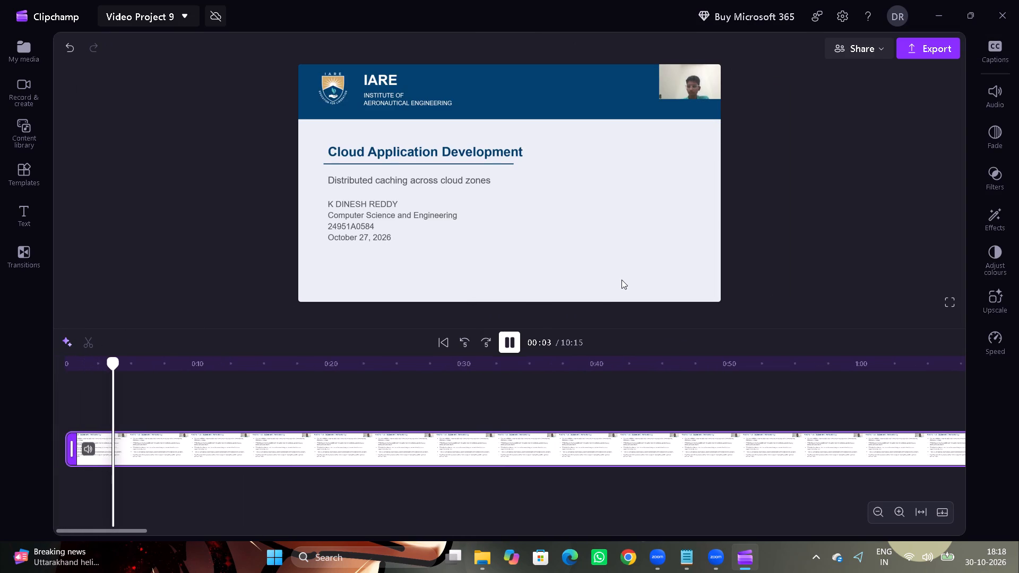
pyautogui.press('Right')
pyautogui.press('Right')
pyautogui.press('Right')
pyautogui.press('Right')
pyautogui.press('Right')
pyautogui.press('Right')
pyautogui.press('Right')
pyautogui.press('Right')
pyautogui.press('Right')
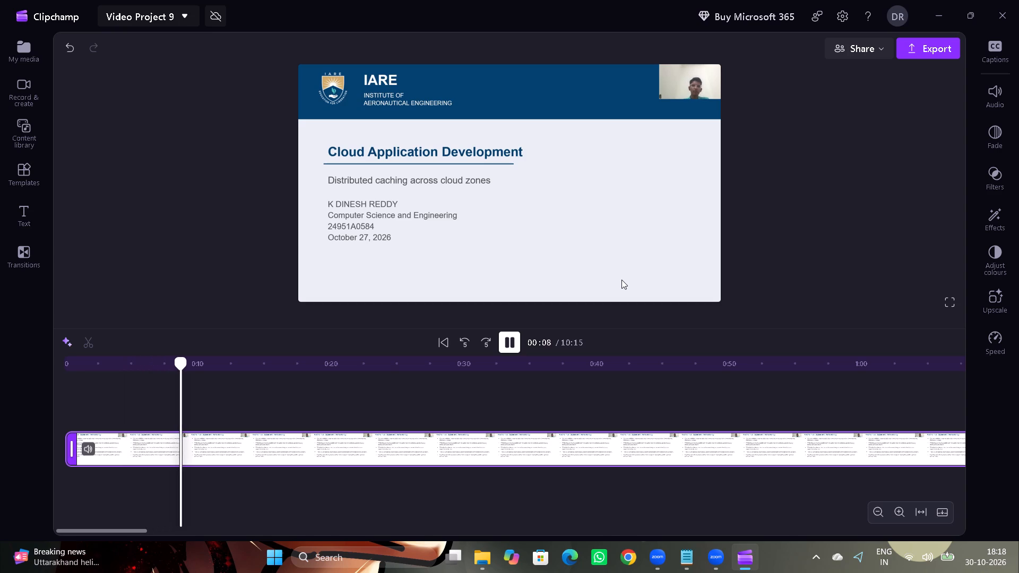
pyautogui.press('Right')
pyautogui.press('Right')
pyautogui.press('Right')
pyautogui.press('Right')
pyautogui.press('Right')
pyautogui.press('Right')
pyautogui.press('Right')
pyautogui.press('Right')
pyautogui.press('Right')
pyautogui.press('Right')
pyautogui.press('Right')
pyautogui.press('Right')
pyautogui.press('Right')
pyautogui.press('Right')
pyautogui.press('Right')
pyautogui.press('Right')
pyautogui.press('Right')
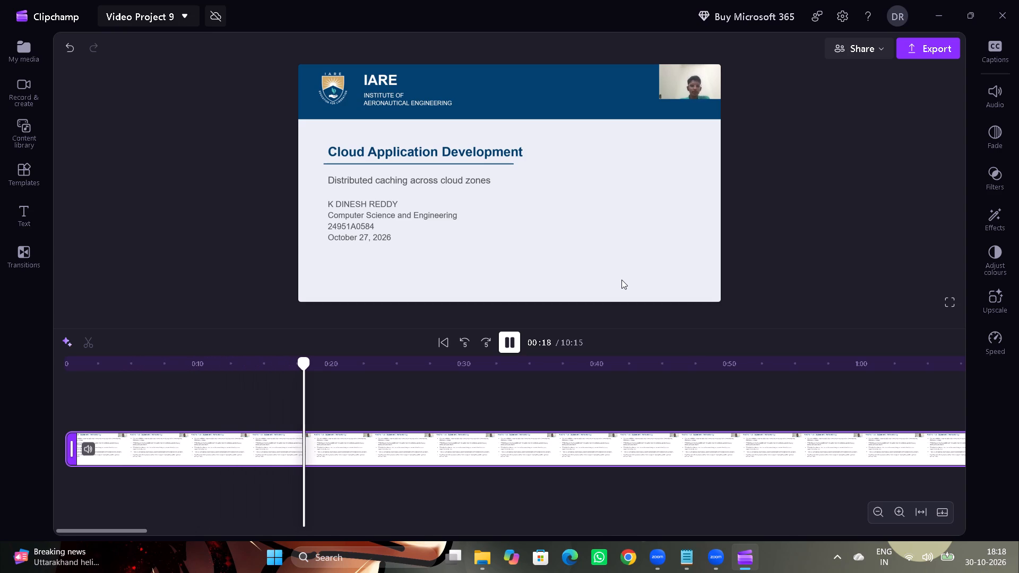
pyautogui.press('Left')
pyautogui.press('Right')
pyautogui.press('Right')
pyautogui.press('Right')
pyautogui.press('Right')
pyautogui.press('Right')
pyautogui.press('Right')
pyautogui.press('Right')
pyautogui.press('Right')
pyautogui.press('Right')
pyautogui.press('Right')
pyautogui.press('Right')
pyautogui.press('Right')
pyautogui.press('Right')
pyautogui.press('Right')
pyautogui.press('Right')
pyautogui.press('Right')
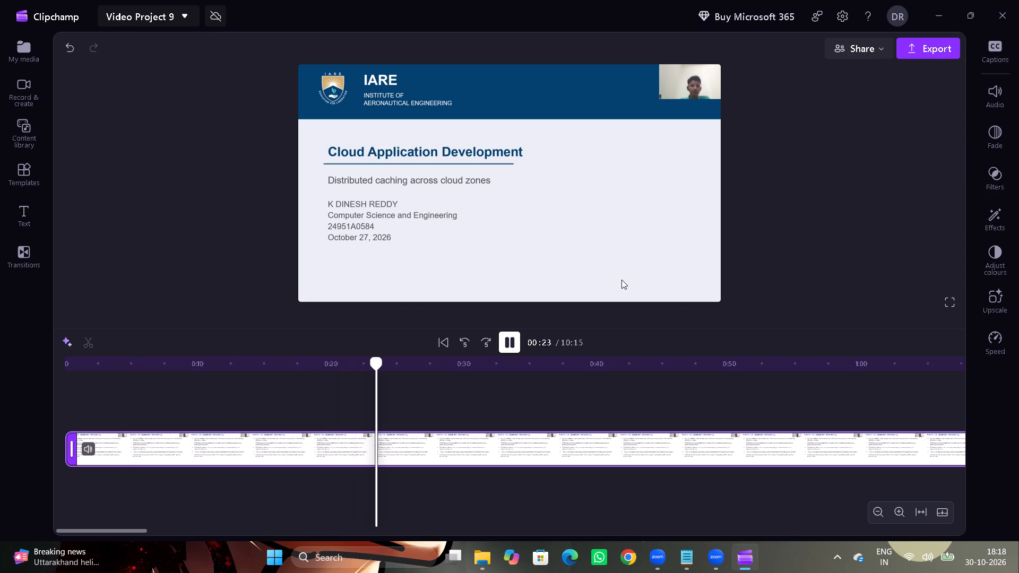
pyautogui.press('Right')
pyautogui.press('Right')
pyautogui.press('Right')
pyautogui.press('Right')
pyautogui.press('Right')
pyautogui.press('Right')
pyautogui.press('Right')
pyautogui.press('Right')
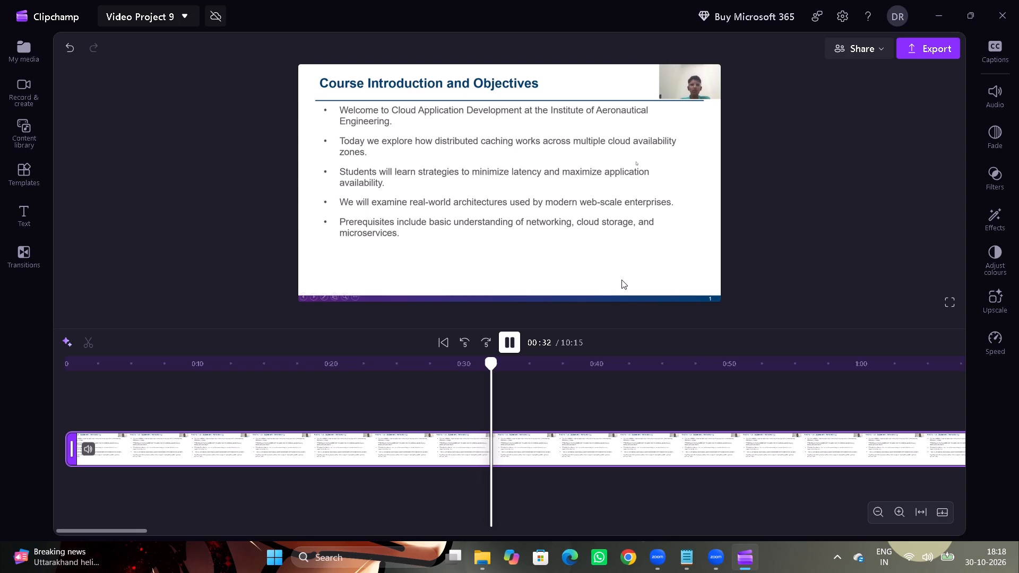
pyautogui.press('Left')
pyautogui.press('Left')
pyautogui.press('Left')
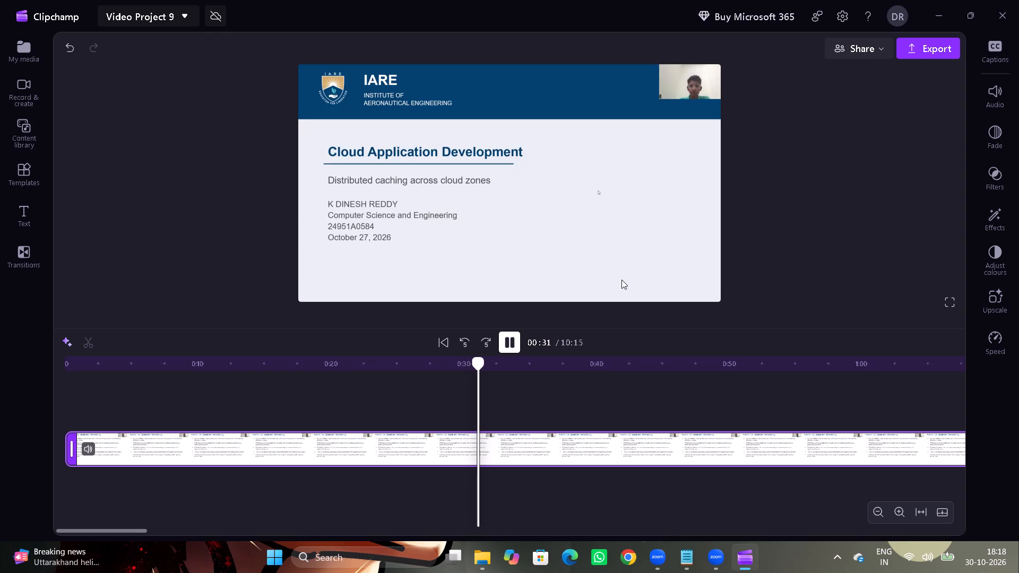
pyautogui.press('Left')
pyautogui.press('Left')
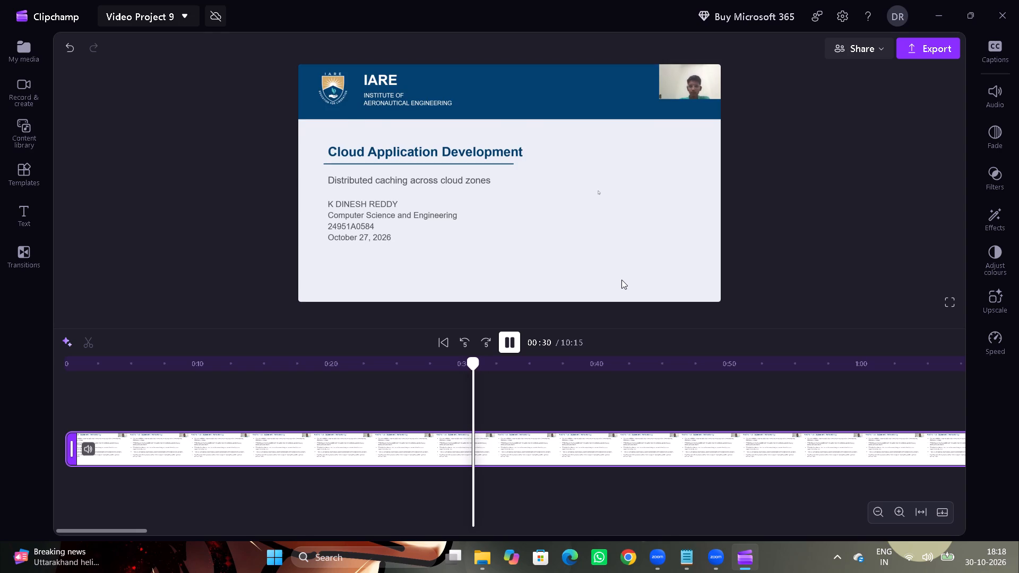
pyautogui.press('Right')
pyautogui.press('Right')
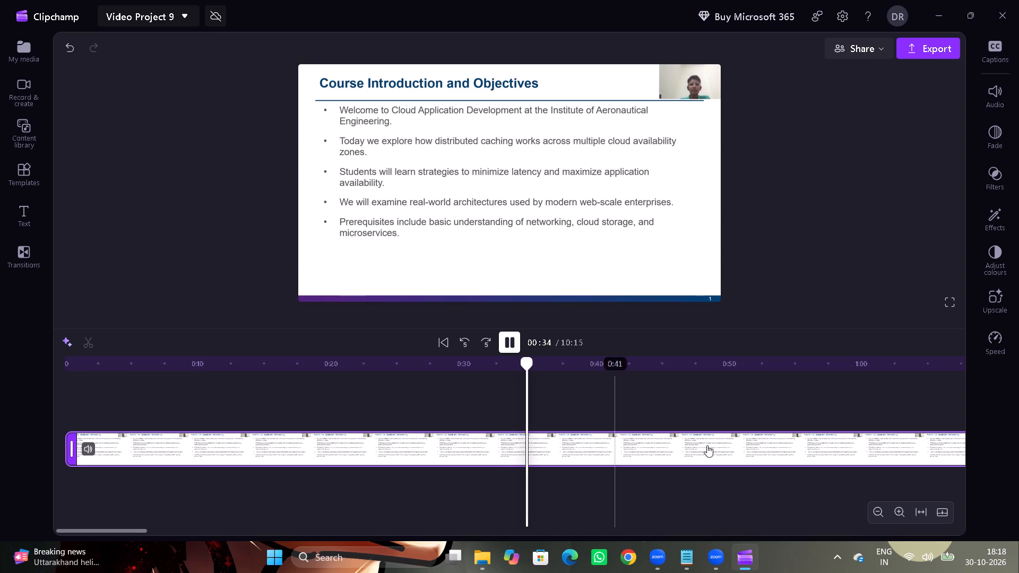
# Fit the whole video in the timeline and play its closing section to the end.
pyautogui.click(929, 518)
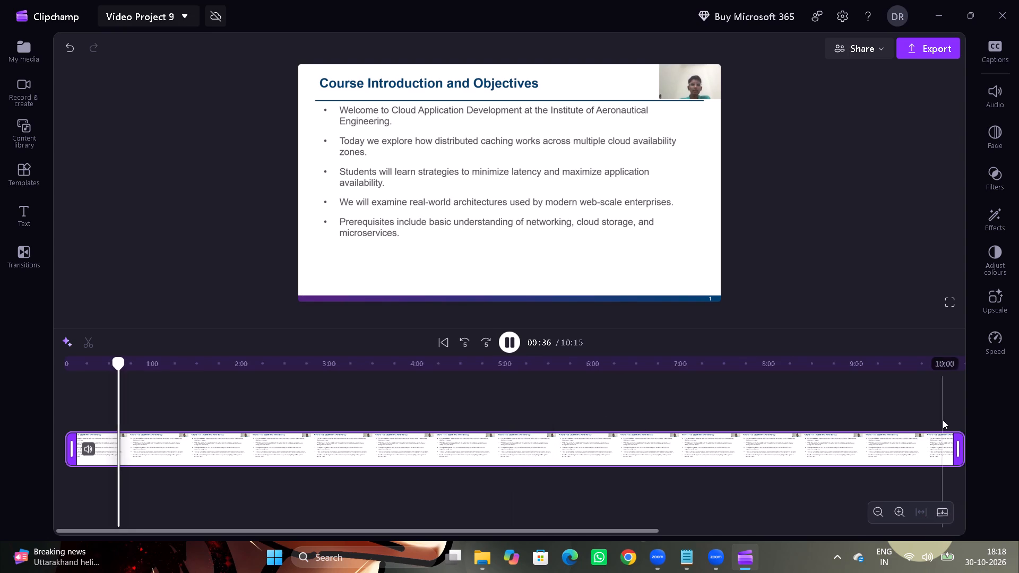
pyautogui.click(948, 416)
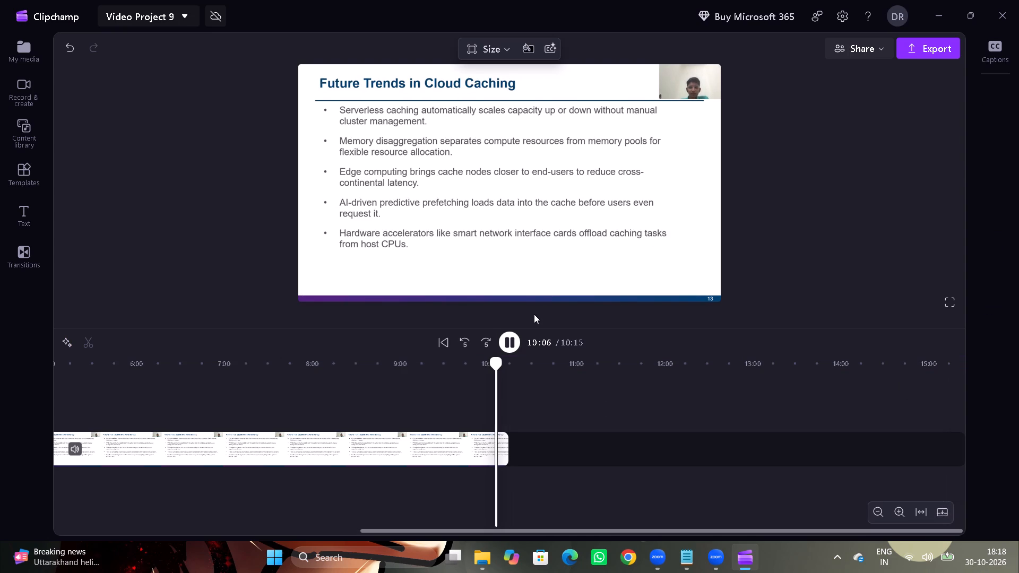
pyautogui.click(514, 336)
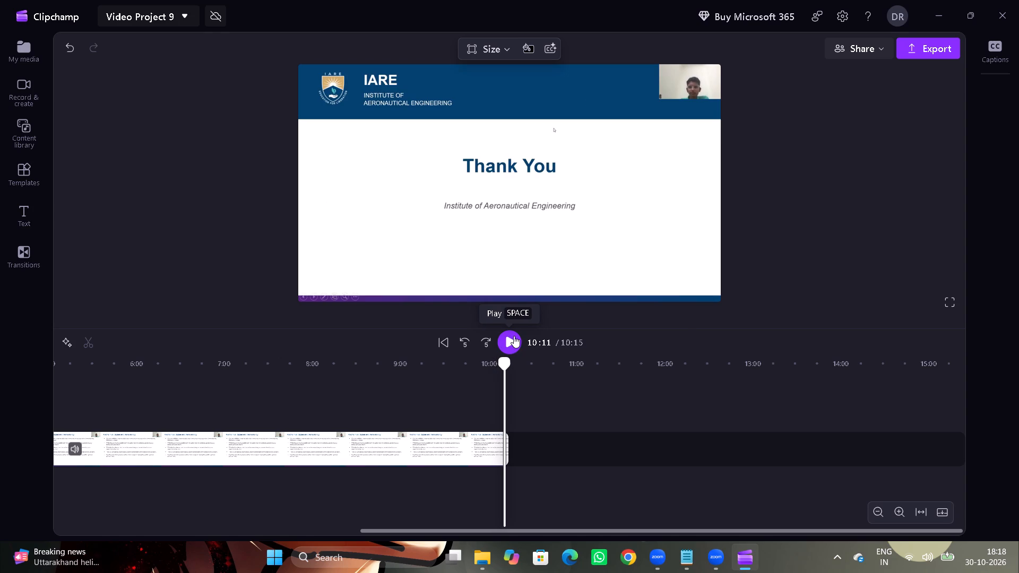
pyautogui.click(514, 336)
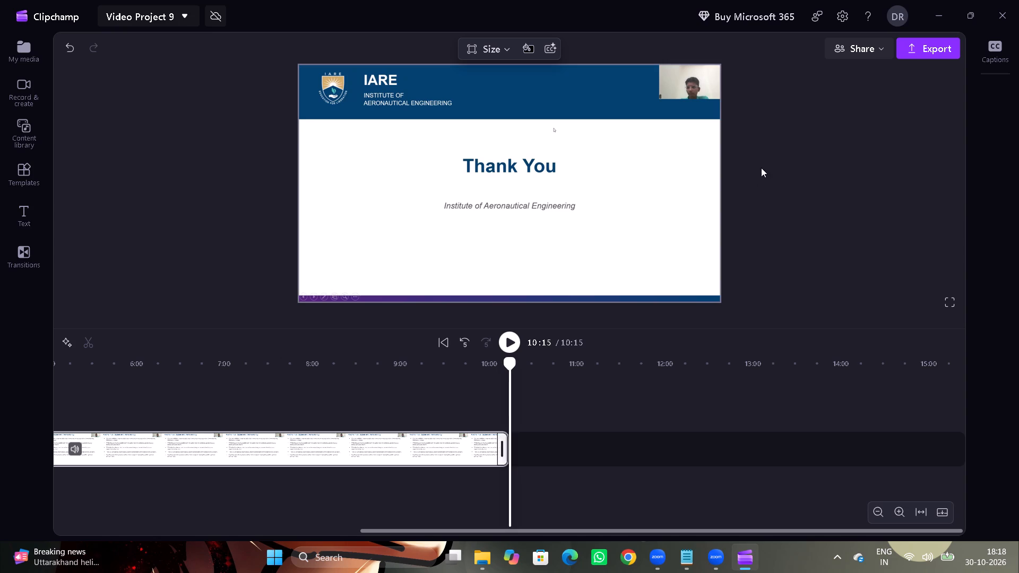
# Export the video at 720p quality with the file name CAD CEP.
pyautogui.click(919, 48)
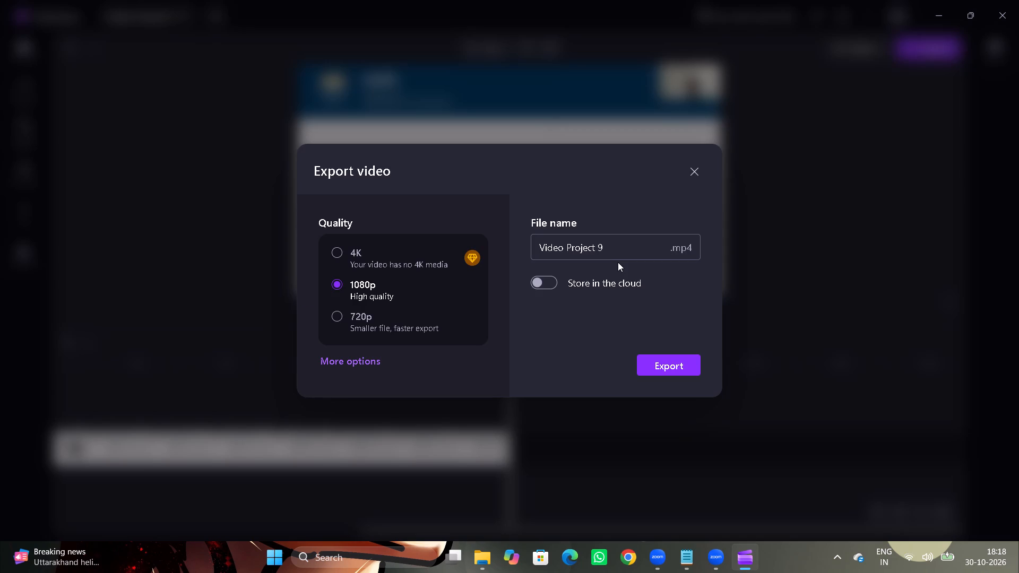
pyautogui.click(623, 244)
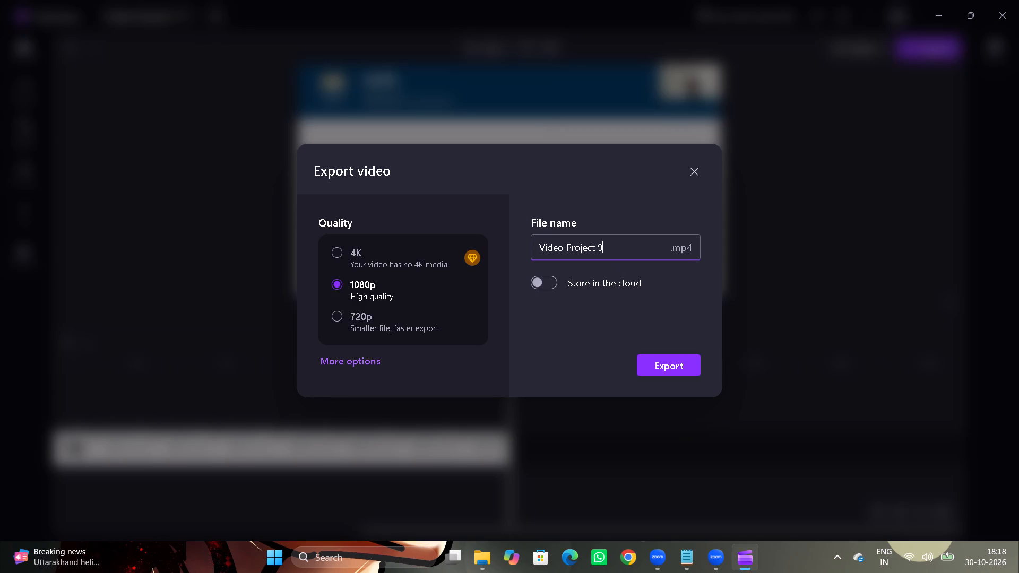
pyautogui.press('BackSpace')
pyautogui.press('BackSpace')
pyautogui.press('BackSpace')
pyautogui.press('BackSpace')
pyautogui.press('BackSpace')
pyautogui.press('BackSpace')
pyautogui.press('BackSpace')
pyautogui.press('BackSpace')
pyautogui.press('BackSpace')
pyautogui.press('BackSpace')
pyautogui.press('BackSpace')
pyautogui.press('BackSpace')
pyautogui.press('BackSpace')
pyautogui.press('BackSpace')
pyautogui.press('BackSpace')
pyautogui.press('BackSpace')
pyautogui.press('BackSpace')
pyautogui.press('BackSpace')
pyautogui.press('BackSpace')
pyautogui.press('BackSpace')
pyautogui.write('CAD CEP')
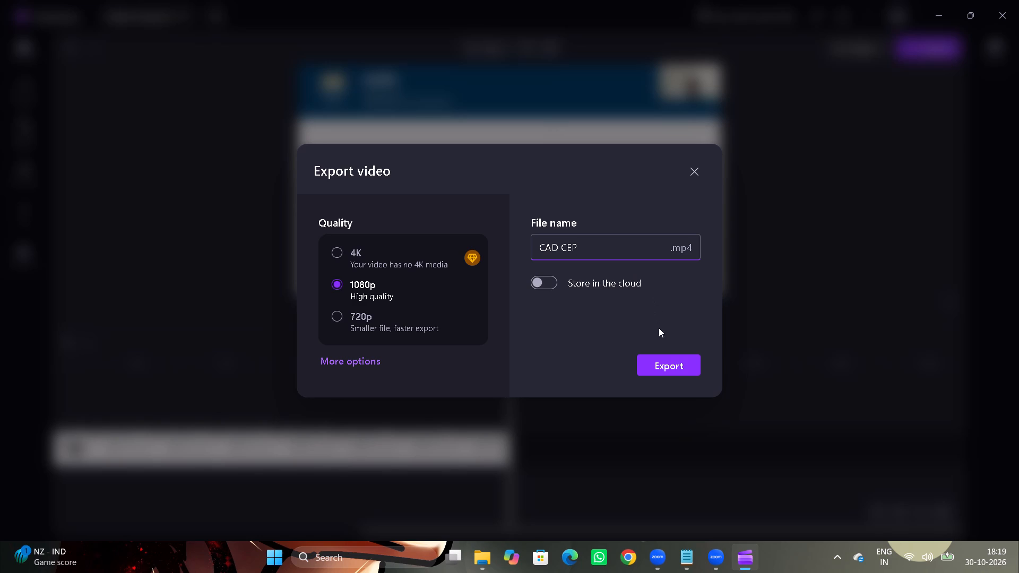
pyautogui.click(338, 314)
pyautogui.click(659, 366)
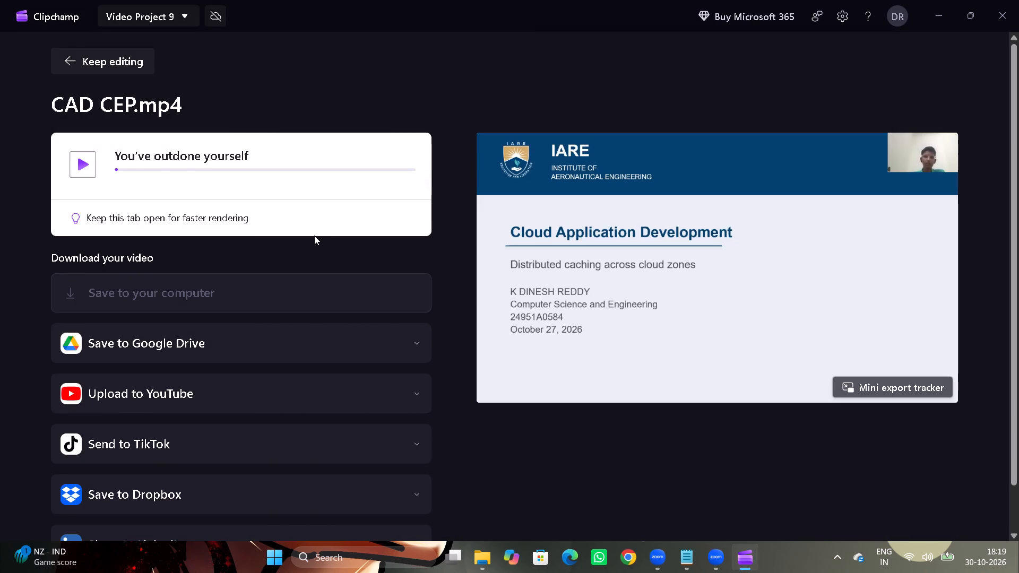
# Expand the Google Drive save options for the export and set the Drive file name to CAD CEP.
pyautogui.click(368, 339)
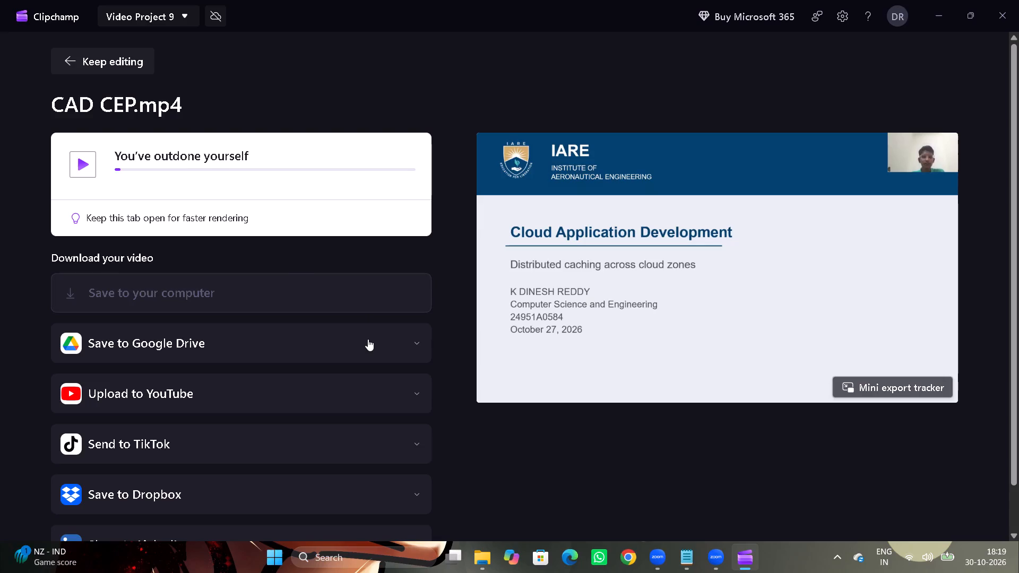
pyautogui.click(273, 422)
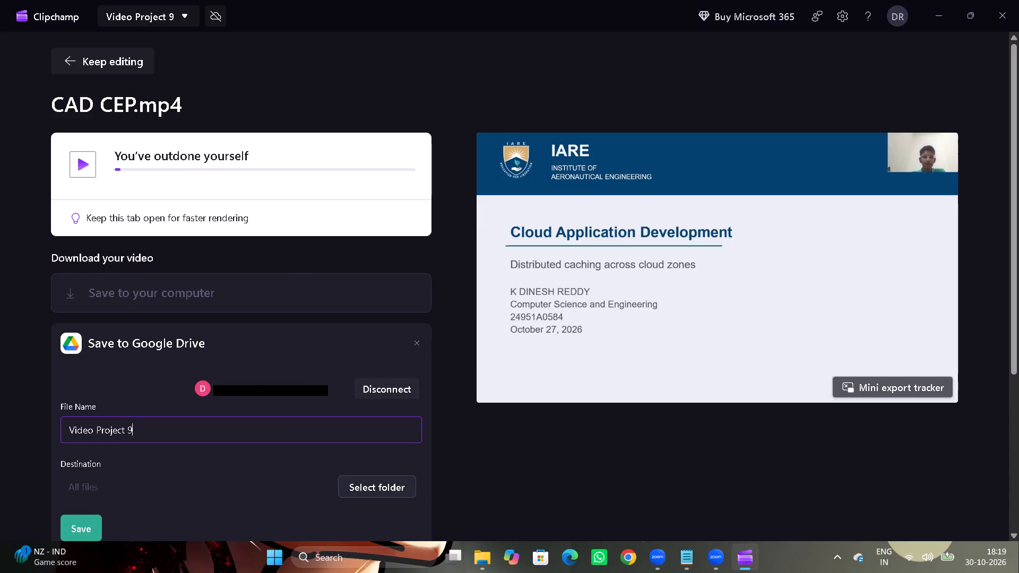
pyautogui.press('BackSpace')
pyautogui.press('BackSpace')
pyautogui.press('BackSpace')
pyautogui.press('BackSpace')
pyautogui.press('BackSpace')
pyautogui.press('BackSpace')
pyautogui.press('BackSpace')
pyautogui.press('BackSpace')
pyautogui.press('BackSpace')
pyautogui.press('BackSpace')
pyautogui.press('BackSpace')
pyautogui.press('BackSpace')
pyautogui.press('BackSpace')
pyautogui.press('BackSpace')
pyautogui.press('BackSpace')
pyautogui.press('BackSpace')
pyautogui.press('BackSpace')
pyautogui.press('BackSpace')
pyautogui.press('BackSpace')
pyautogui.press('BackSpace')
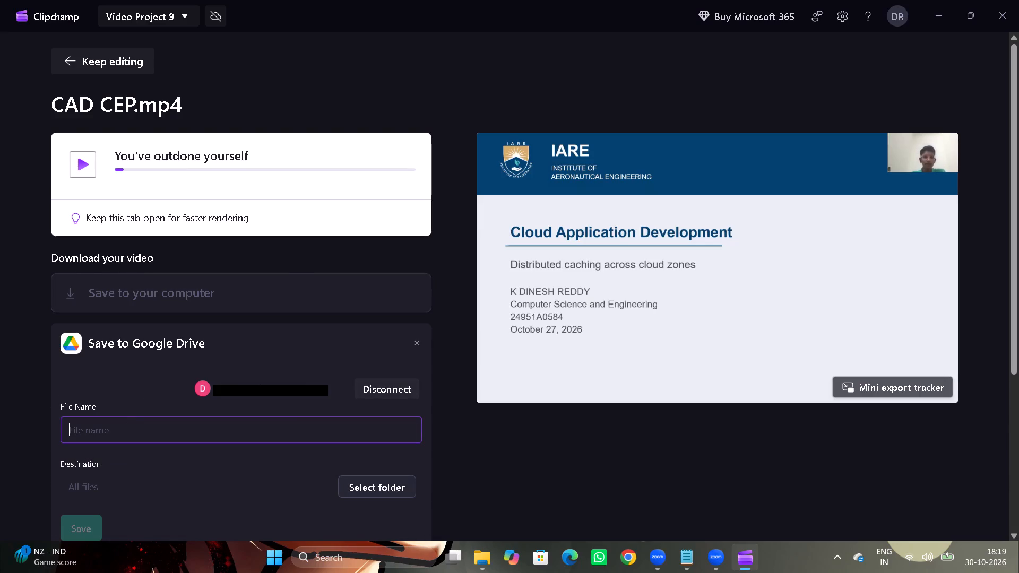
pyautogui.write('CAD')
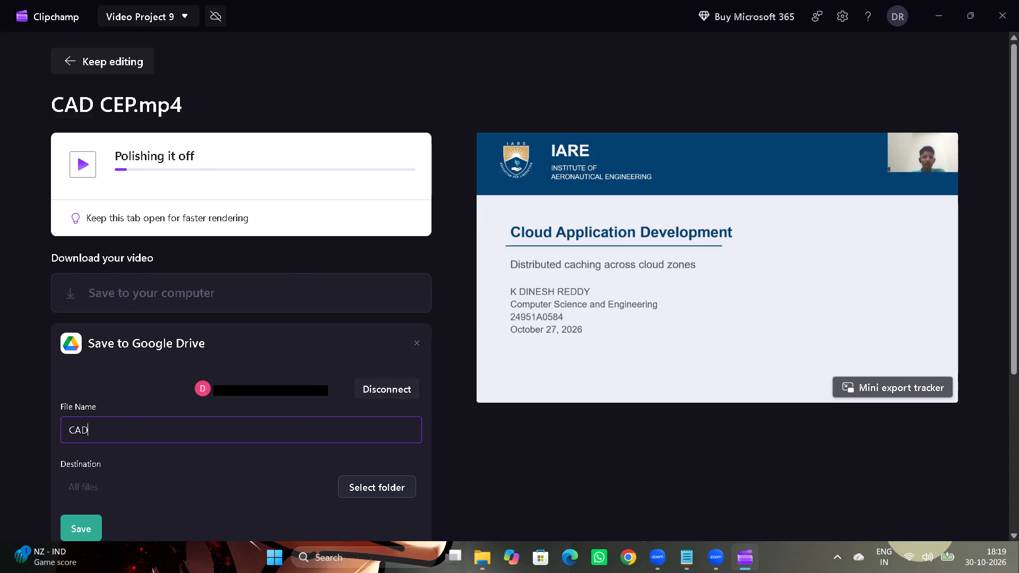
pyautogui.press('space')
pyautogui.write('CEP')
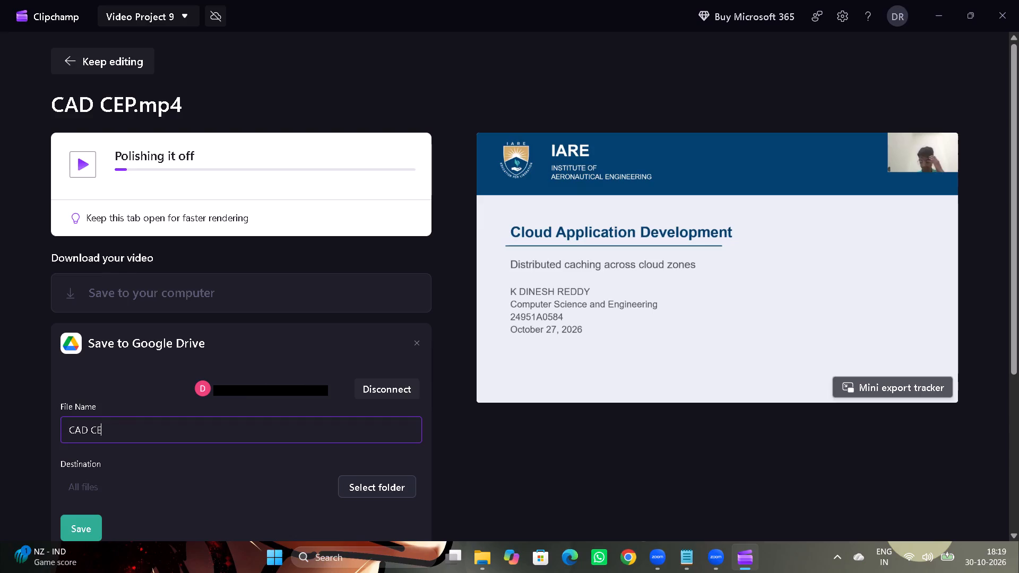
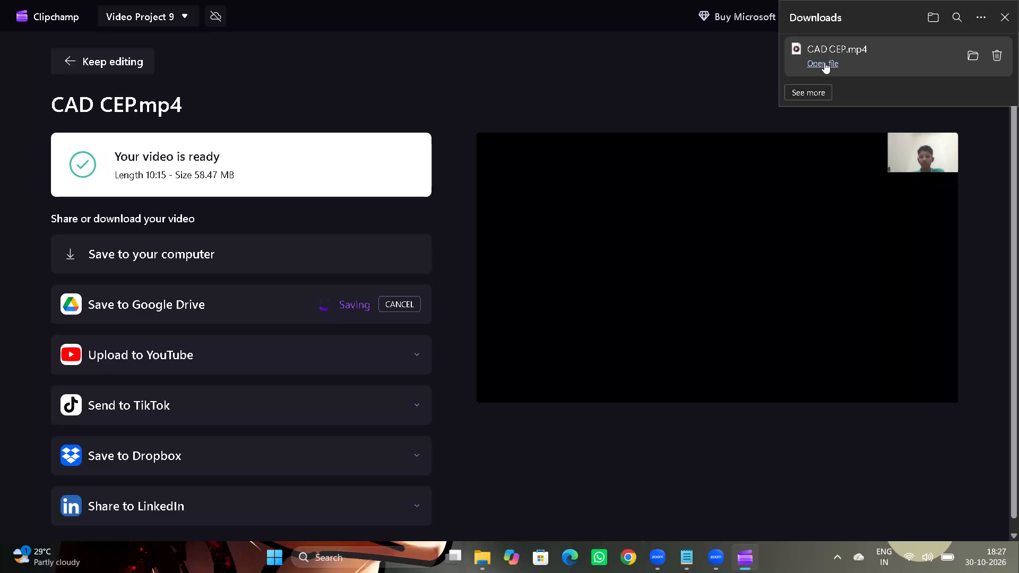
# Open the downloaded CAD CEP.mp4 in the media player, then close the player.
pyautogui.click(712, 77)
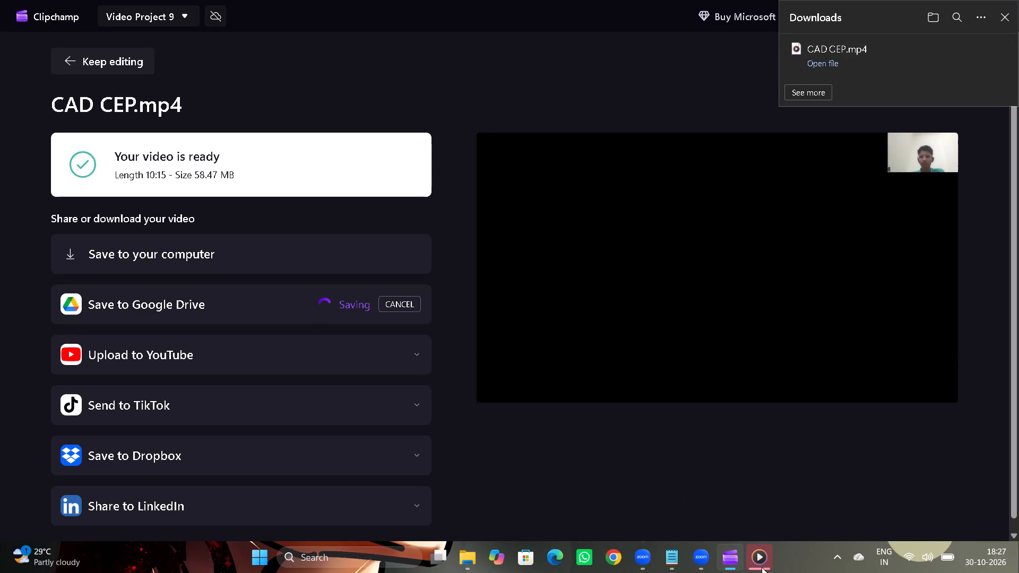
pyautogui.click(765, 568)
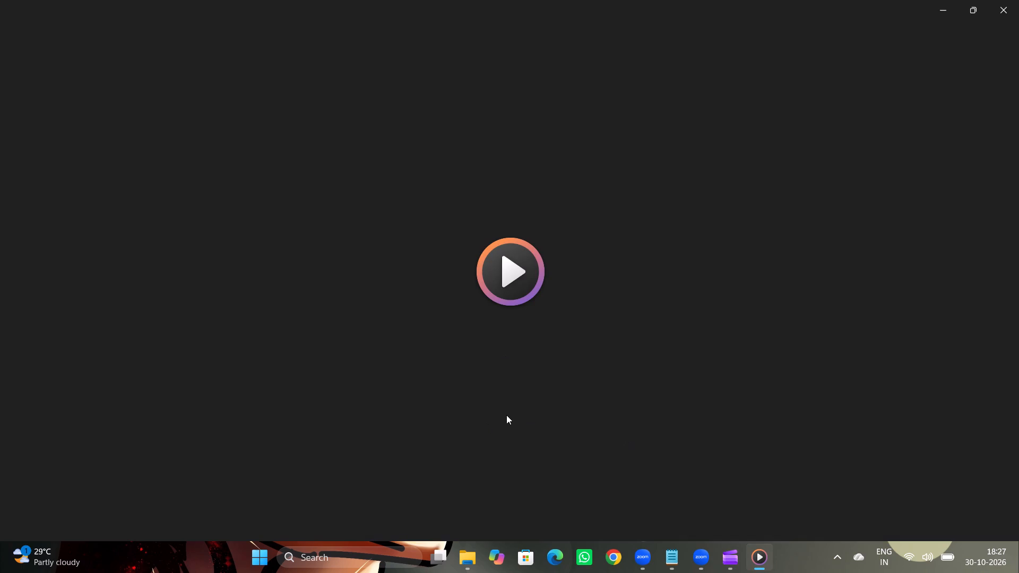
pyautogui.click(1006, 9)
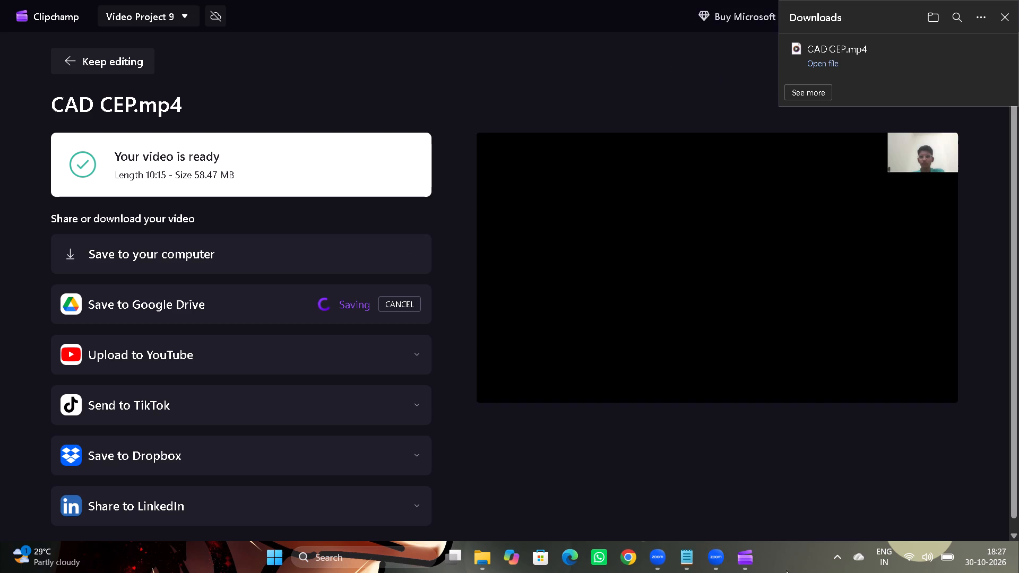
# View the recordings in the 2026-10-30 17.45.13 Zoom meeting folder and minimise its window.
pyautogui.click(715, 558)
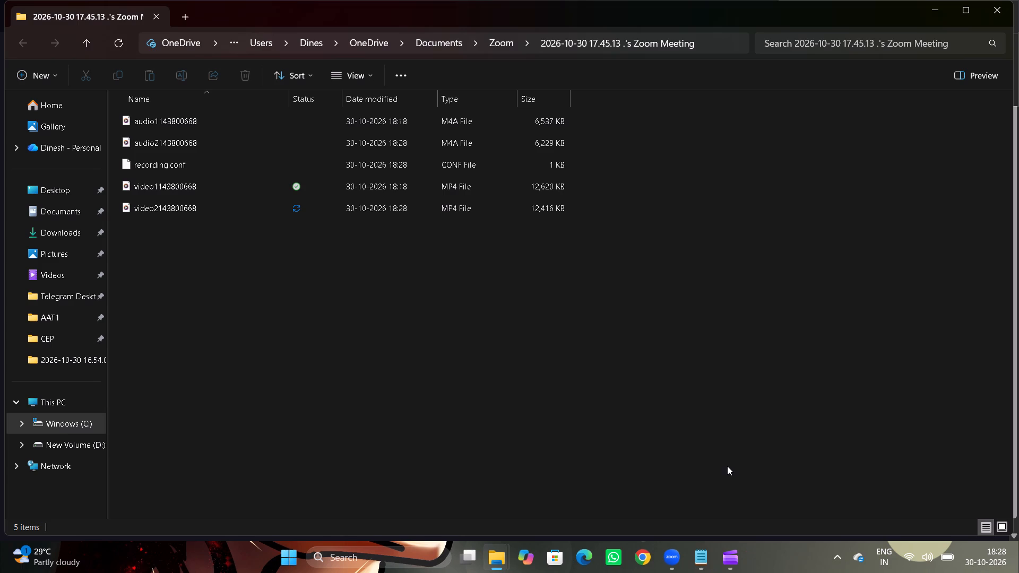
pyautogui.click(940, 9)
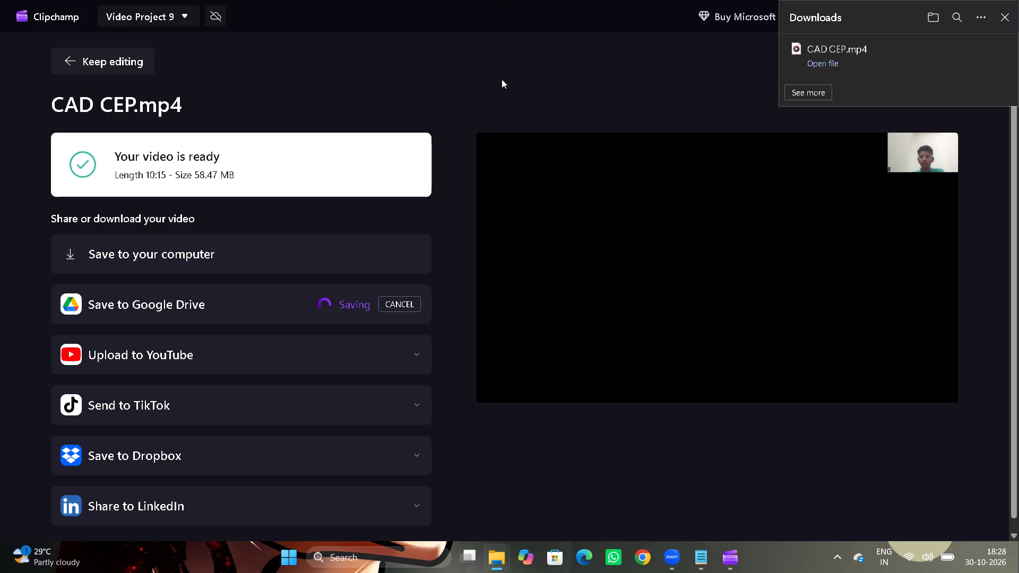
# Close the Zoom Workplace window while the export is saving to Google Drive.
pyautogui.click(301, 304)
pyautogui.click(830, 64)
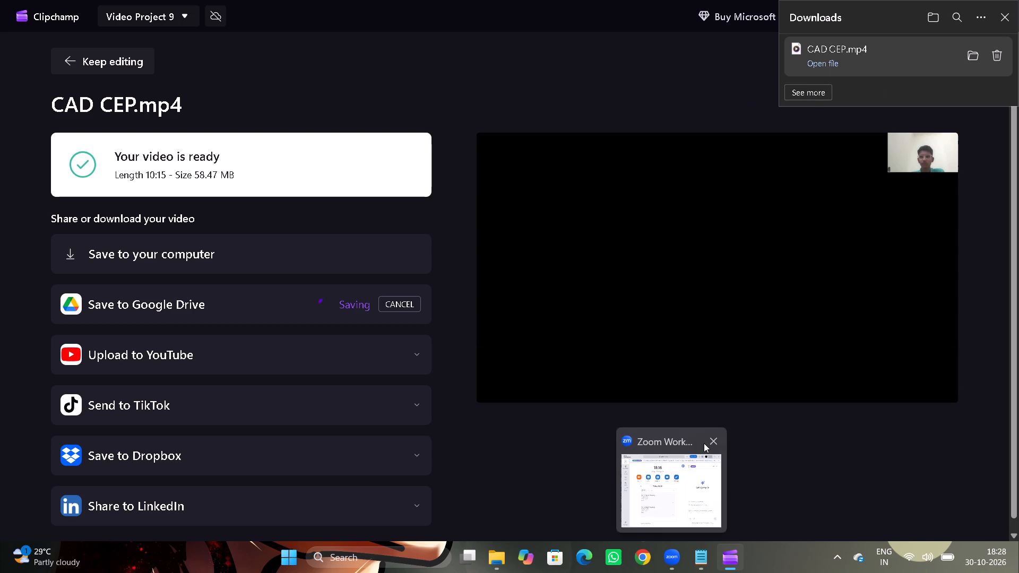
pyautogui.click(705, 443)
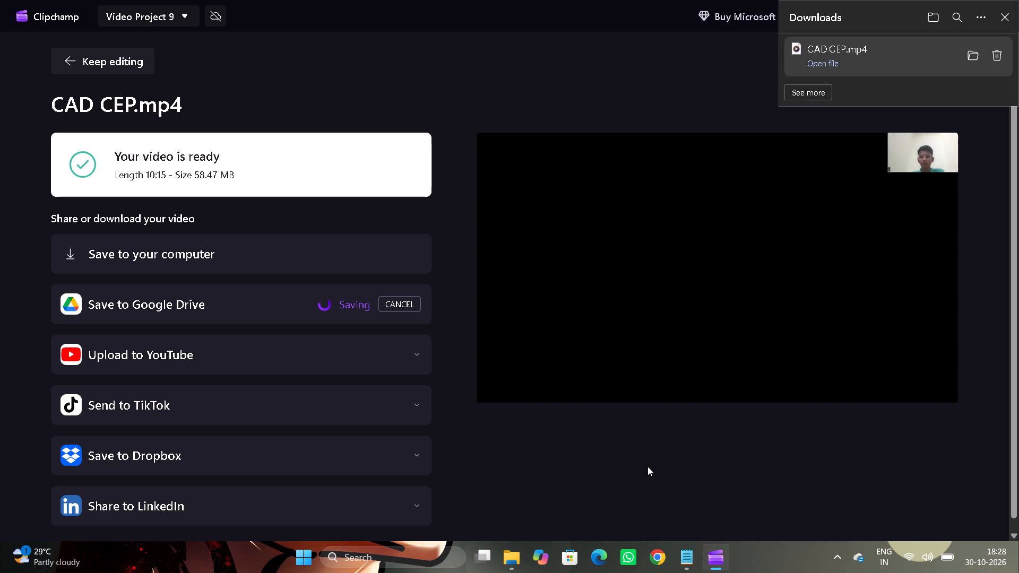
# Check the OneDrive upload status.
pyautogui.click(854, 548)
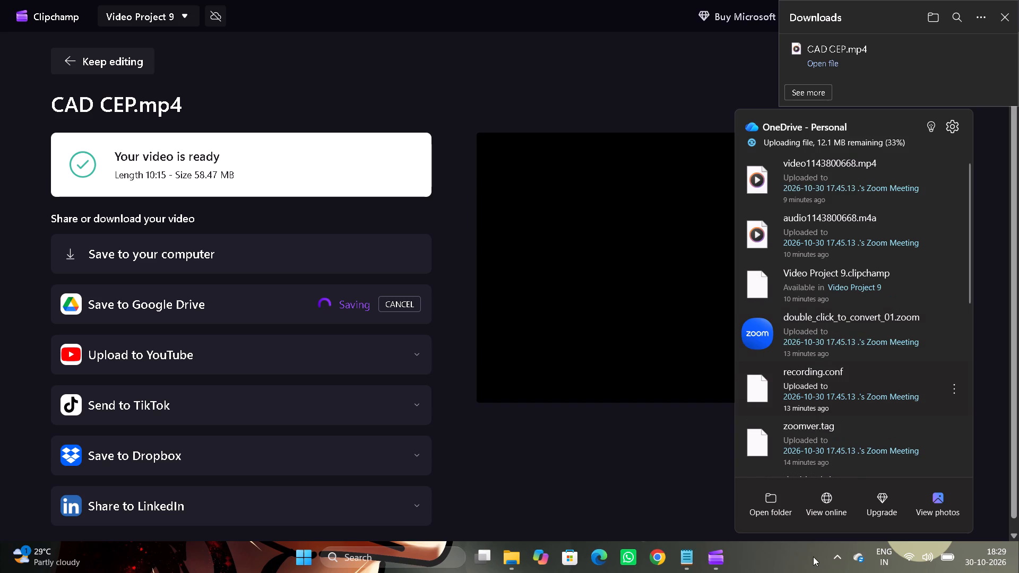
pyautogui.click(795, 568)
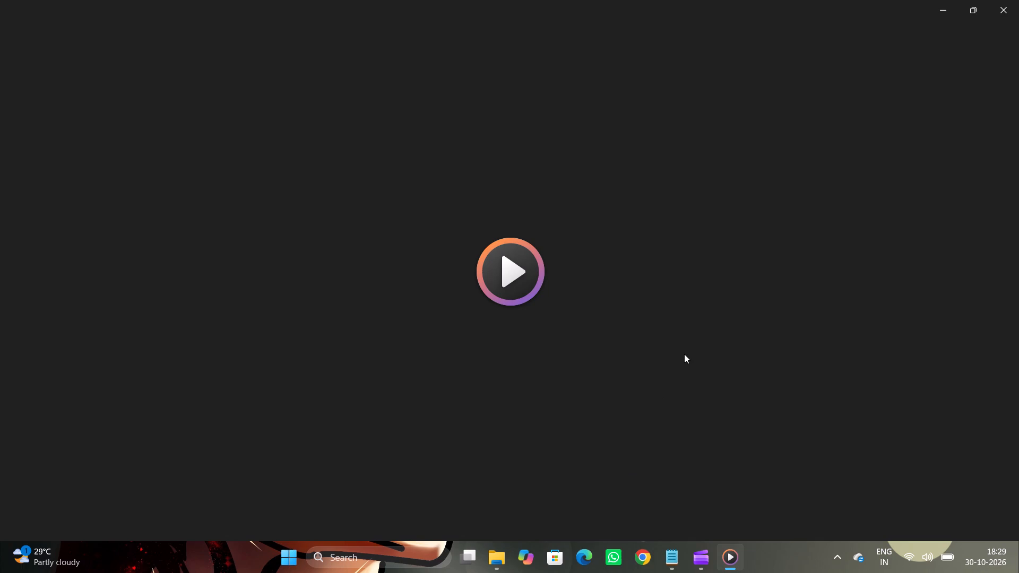
# Skip ahead through the first slides of the CAD CEP video to check its playback, and close the player.
pyautogui.hotkey('ctrl', 'shift', 'Escape')
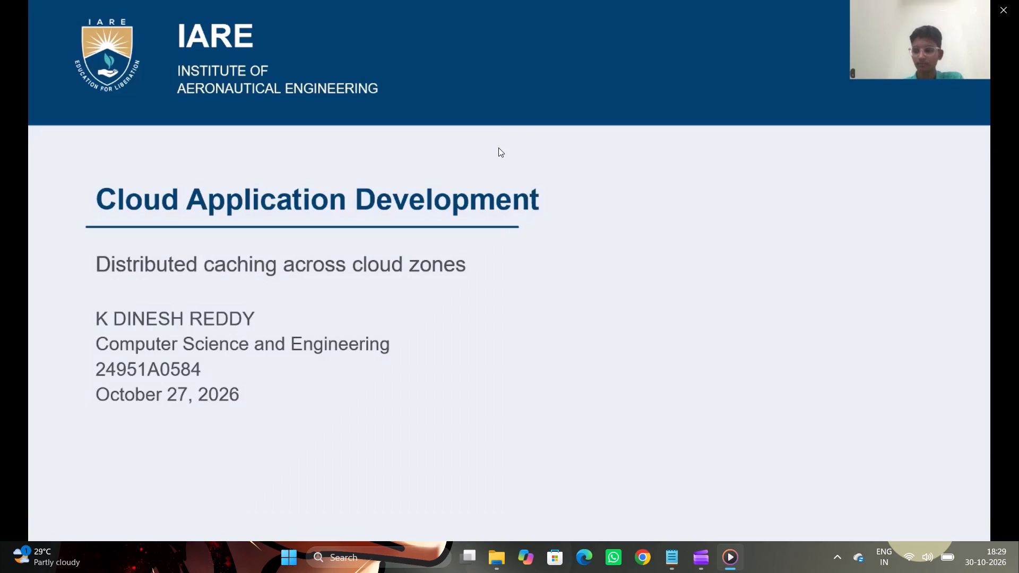
pyautogui.press('Right')
pyautogui.press('Right')
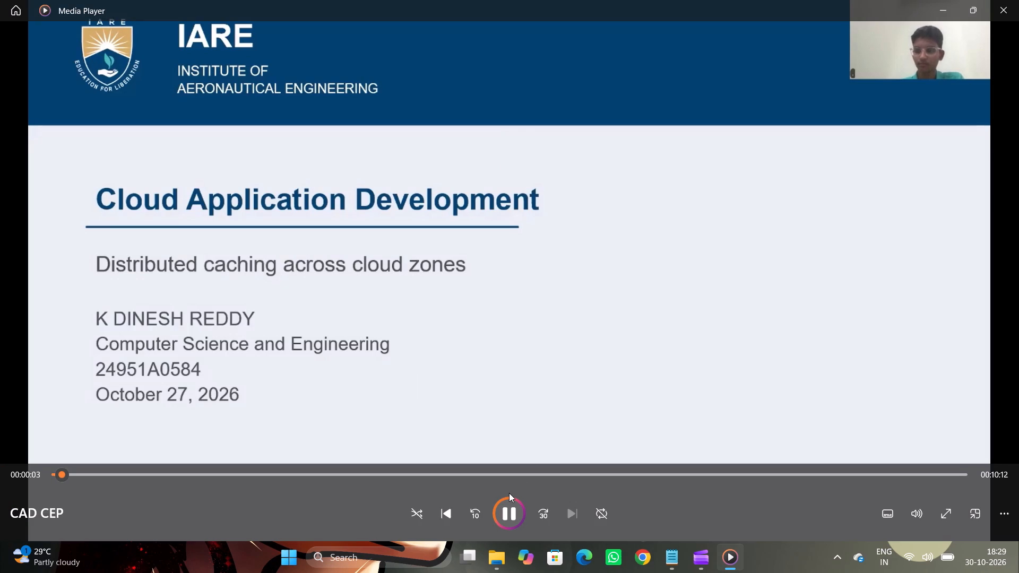
pyautogui.press('Right')
pyautogui.press('Right')
pyautogui.click(546, 522)
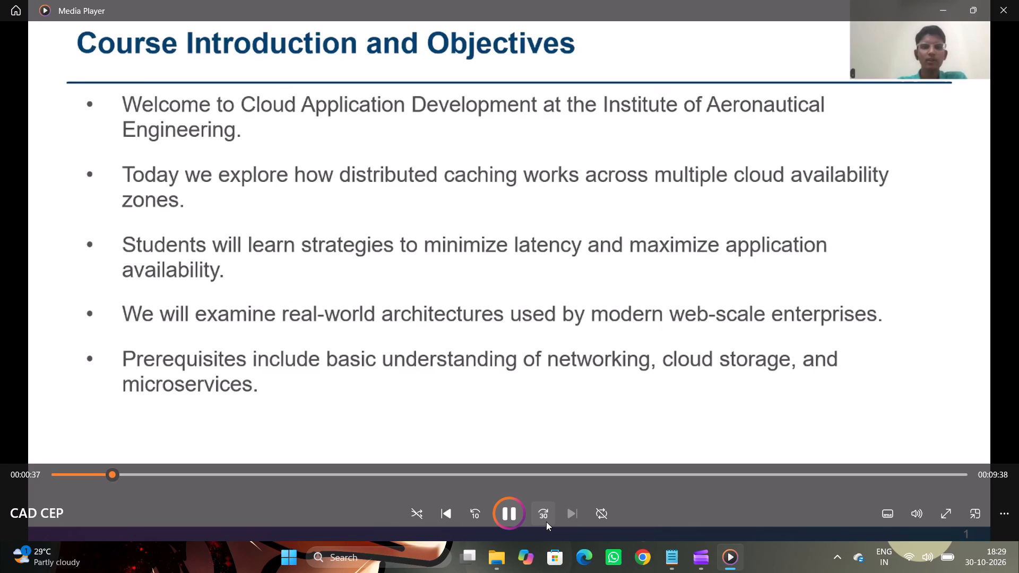
pyautogui.click(546, 522)
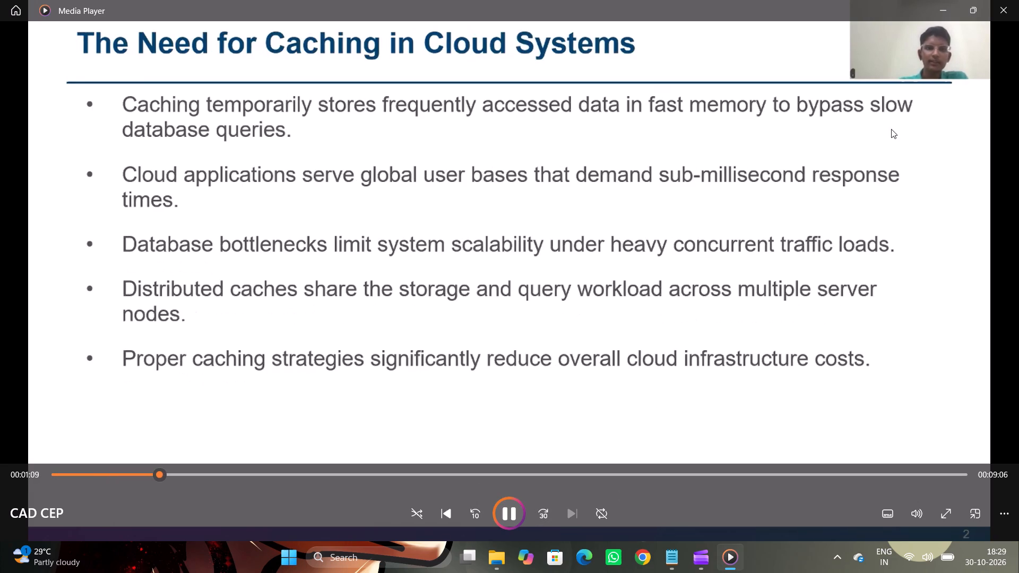
pyautogui.click(1012, 1)
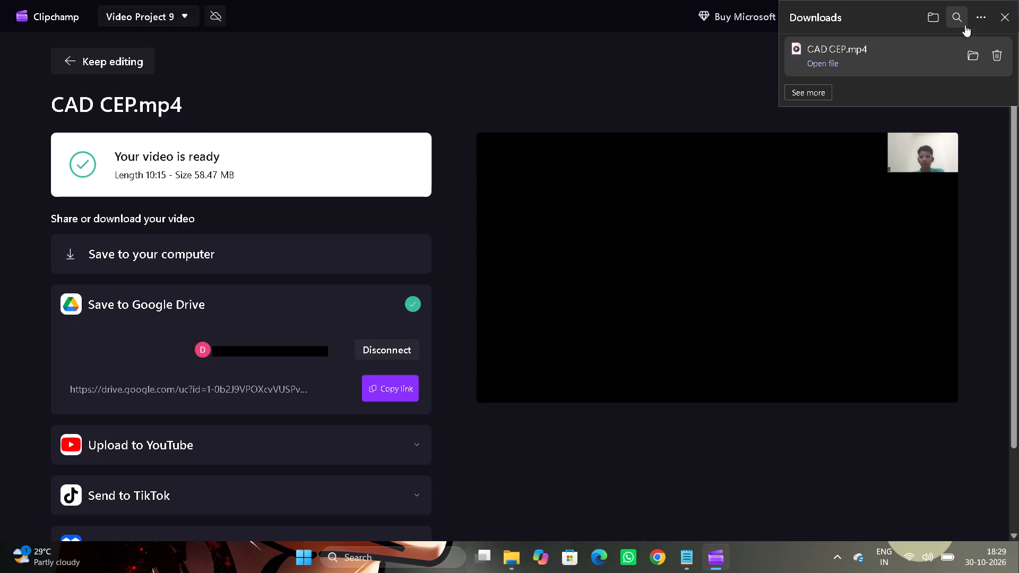
pyautogui.click(1010, 18)
pyautogui.click(401, 385)
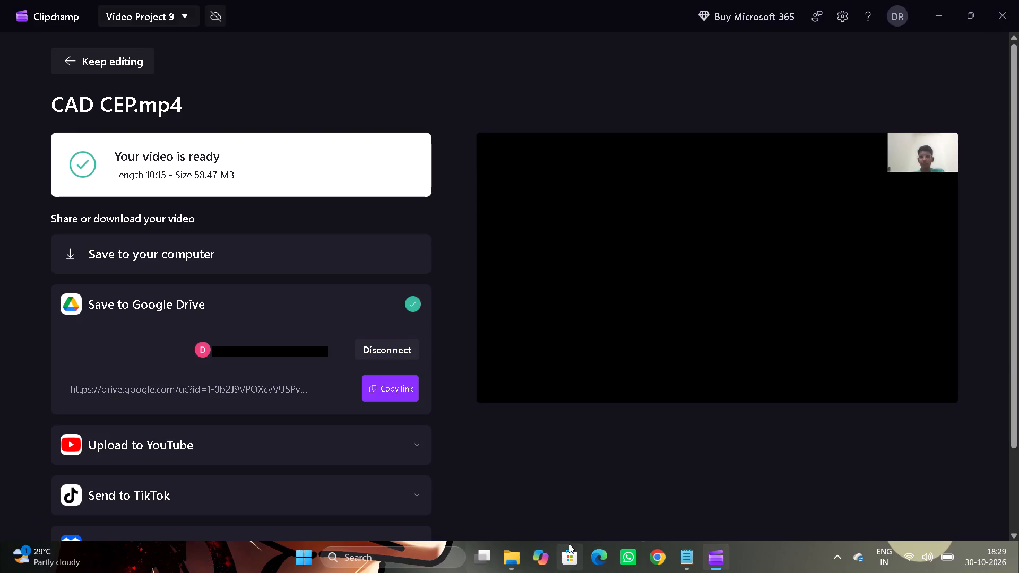
pyautogui.click(685, 565)
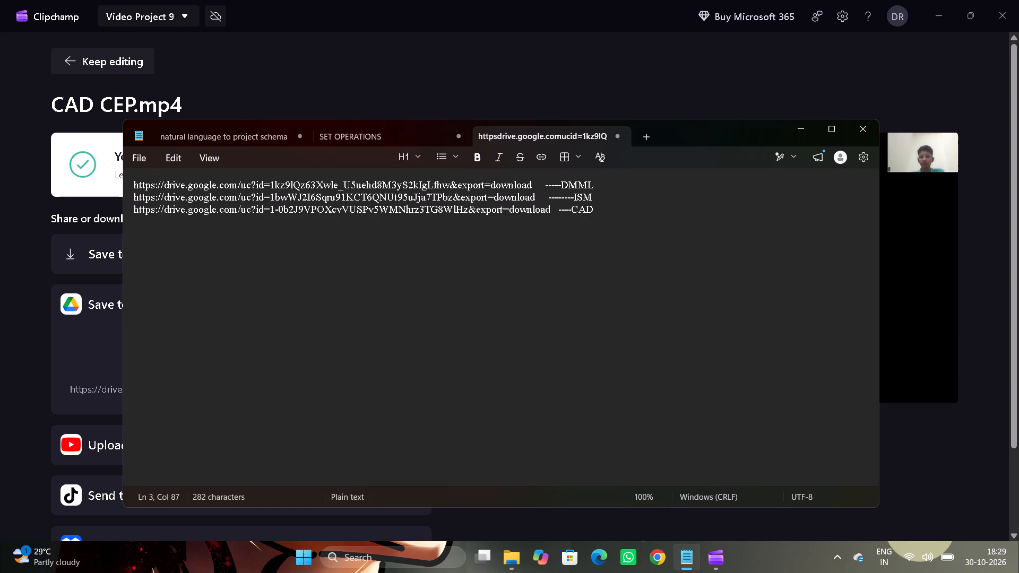
pyautogui.press('Left')
pyautogui.press('Left')
pyautogui.press('Left')
# Insert nine more spaces between the first link and its DMML label.
pyautogui.click(543, 185)
pyautogui.press('space')
pyautogui.press('space')
pyautogui.press('space')
pyautogui.press('space')
pyautogui.press('space')
pyautogui.press('space')
pyautogui.press('space')
pyautogui.press('space')
pyautogui.press('space')
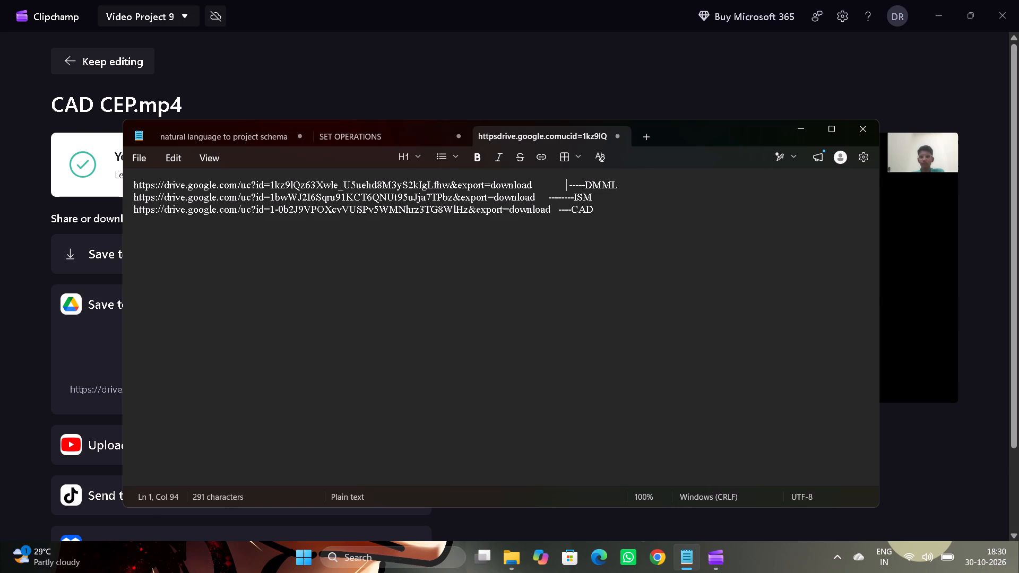
# Insert nine more spaces between the second link and its ISM label so it lines up with DMML.
pyautogui.click(545, 199)
pyautogui.press('space')
pyautogui.press('space')
pyautogui.press('space')
pyautogui.press('space')
pyautogui.press('space')
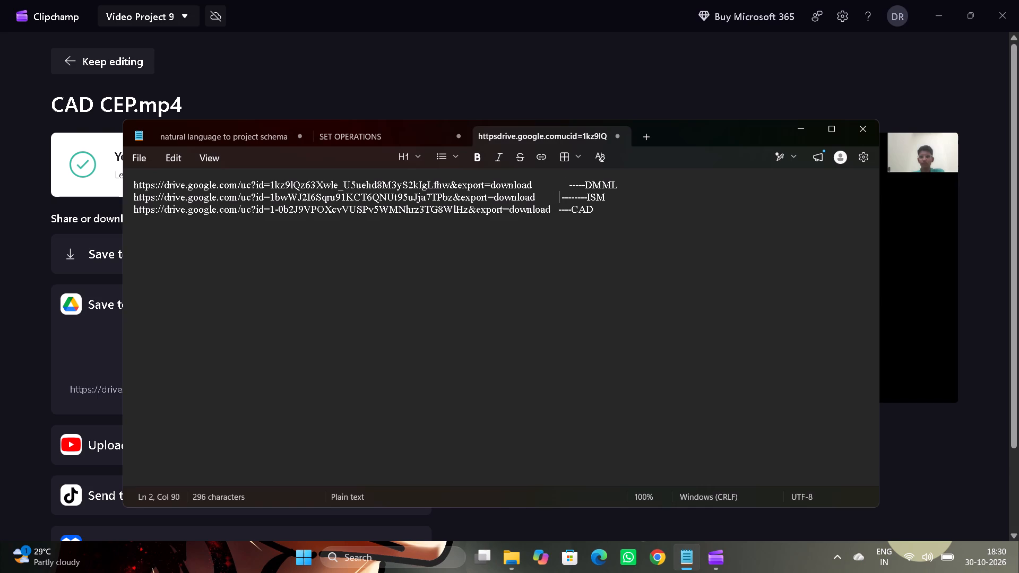
pyautogui.press('space')
pyautogui.press('space')
pyautogui.press('space')
pyautogui.press('space')
# Insert nine more spaces between the third link and its CAD label so it lines up with the labels above.
pyautogui.click(558, 212)
pyautogui.press('space')
pyautogui.press('space')
pyautogui.press('space')
pyautogui.press('space')
pyautogui.press('space')
pyautogui.press('space')
pyautogui.press('space')
pyautogui.press('space')
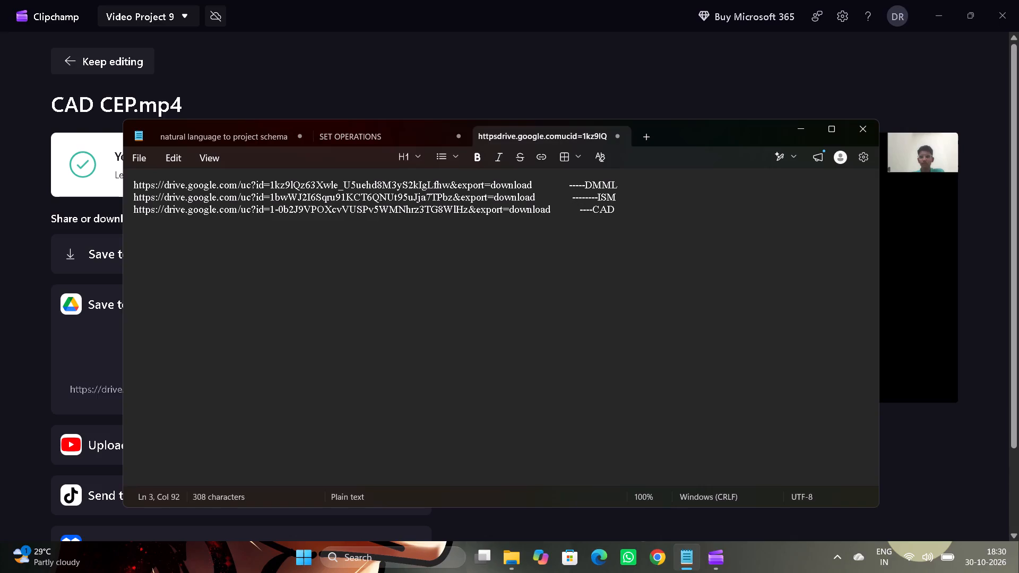
pyautogui.press('space')
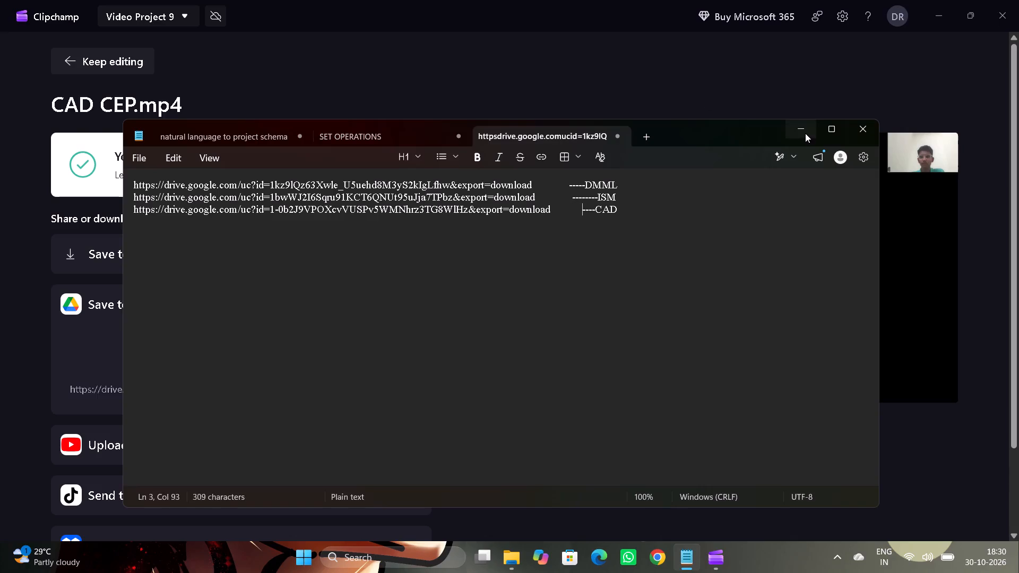
# Minimise the Notepad link list and close Clipchamp.
pyautogui.click(804, 133)
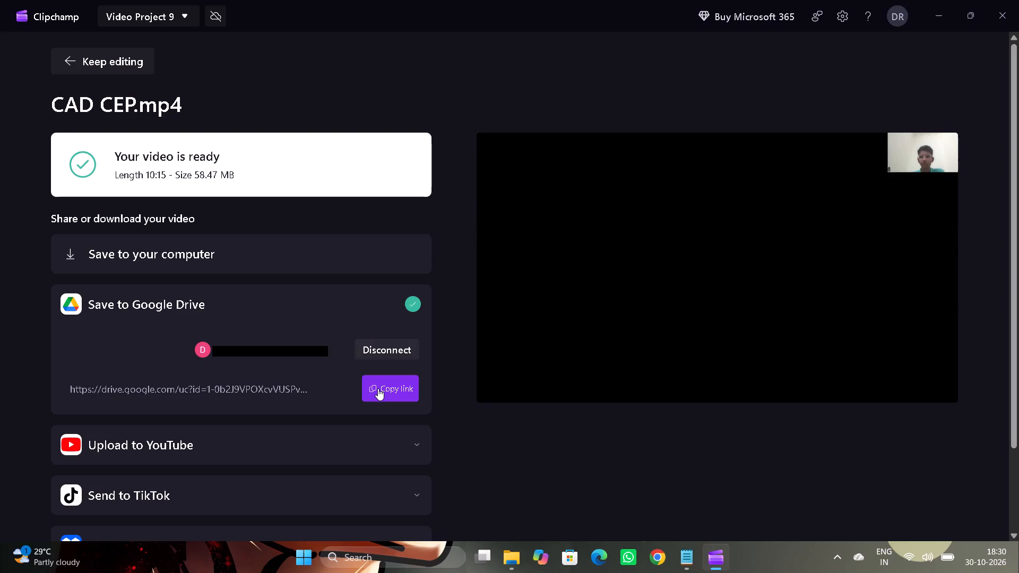
pyautogui.click(1011, 8)
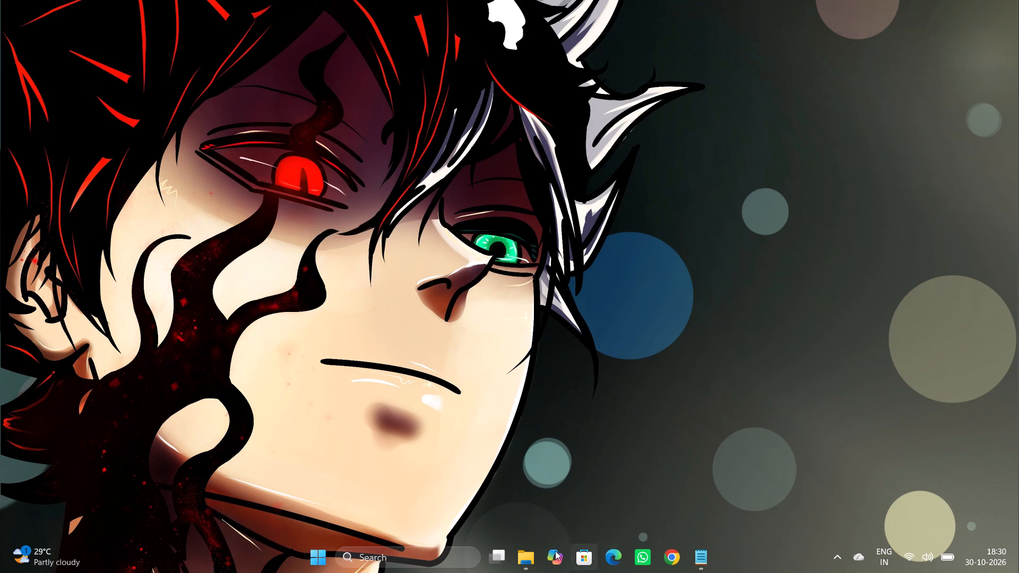
# Bring up the 2026-10-30 16.54.03 Zoom meeting folder and close its window.
pyautogui.click(529, 555)
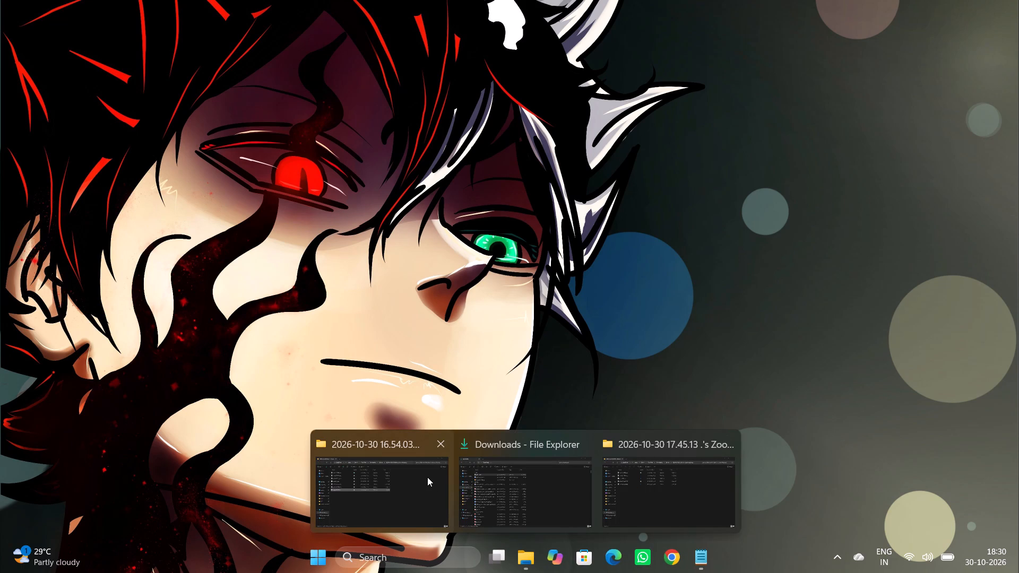
pyautogui.click(426, 476)
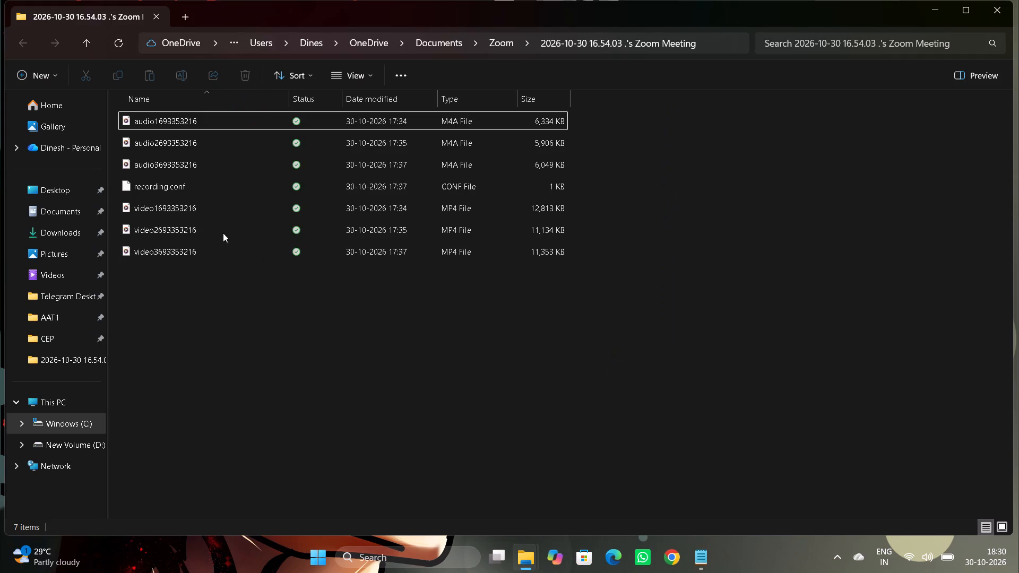
pyautogui.click(983, 19)
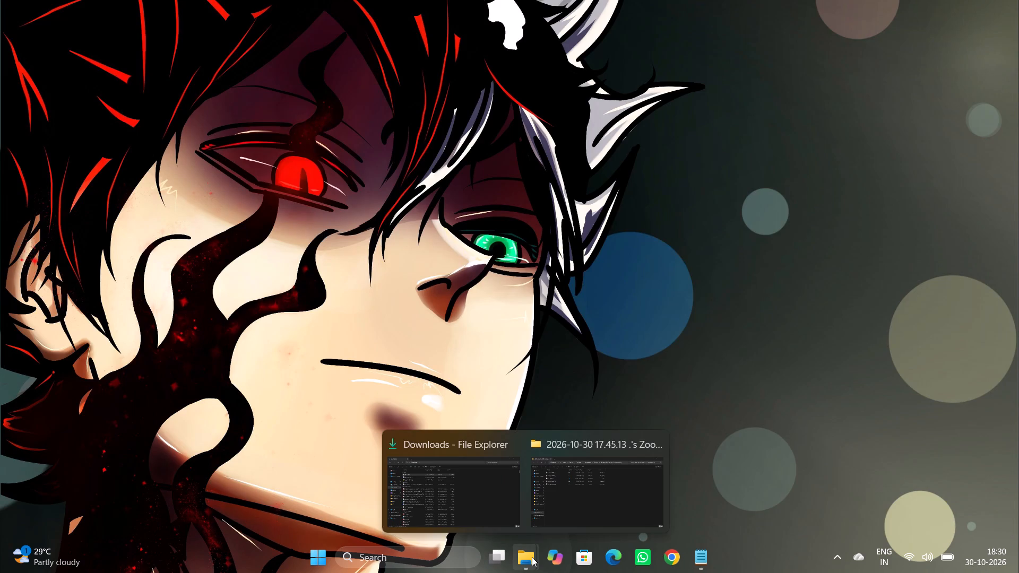
pyautogui.click(572, 490)
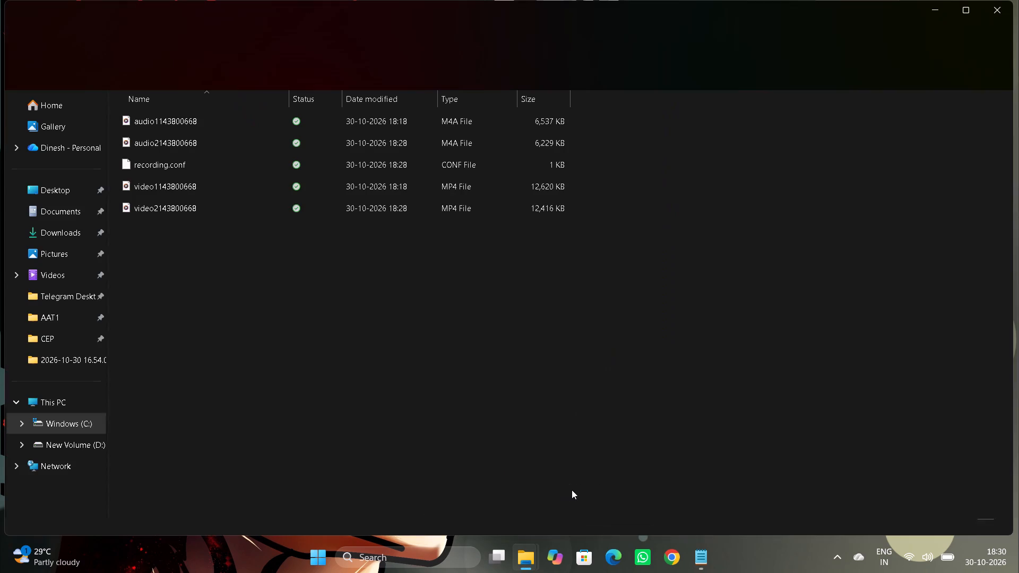
pyautogui.doubleClick(162, 189)
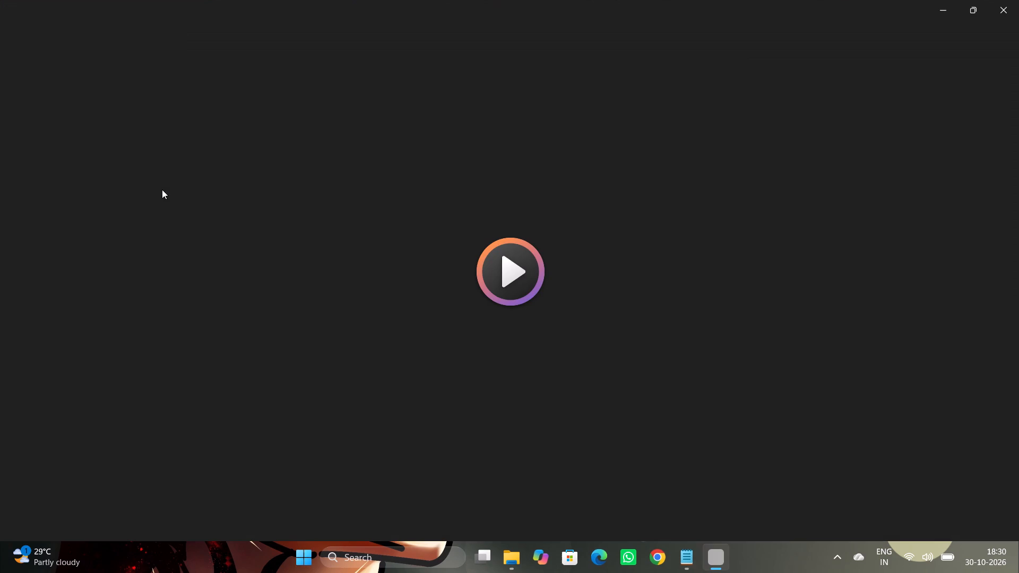
pyautogui.click(998, 3)
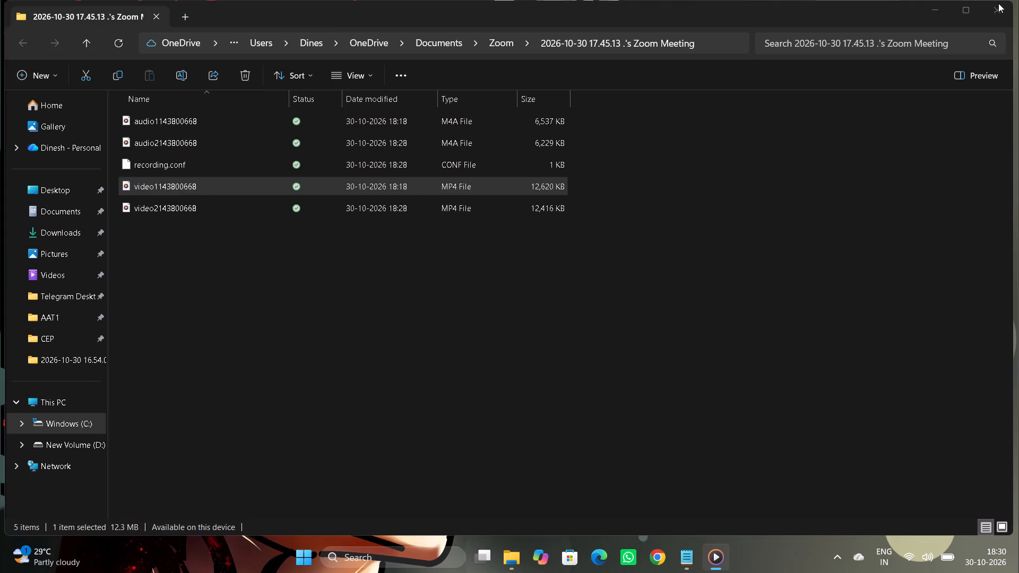
pyautogui.rightClick(269, 188)
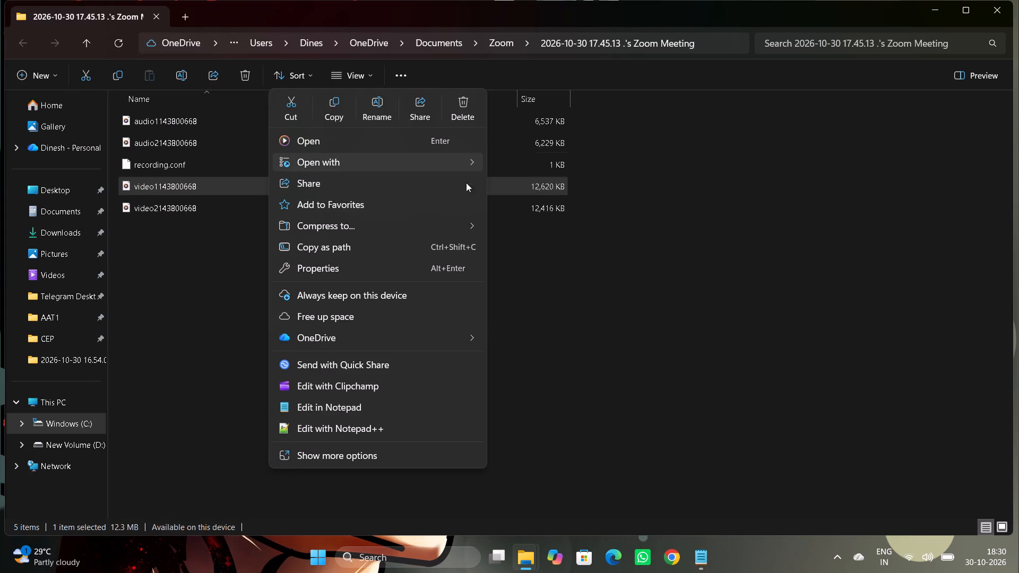
pyautogui.click(518, 203)
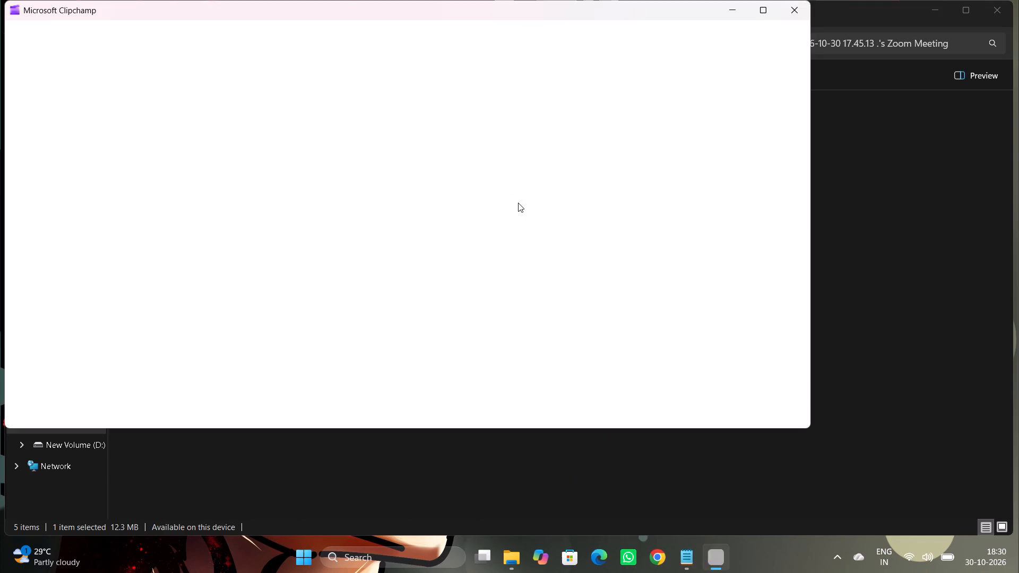
pyautogui.click(759, 10)
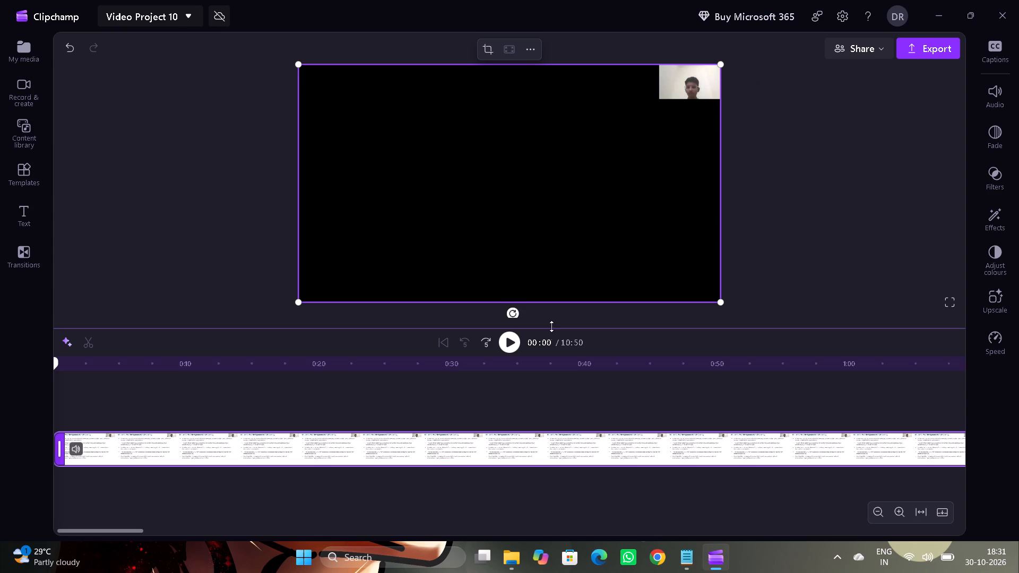
# Play the start of the recording, skipping forward in 5-second jumps to check its subject, and pause it.
pyautogui.click(512, 345)
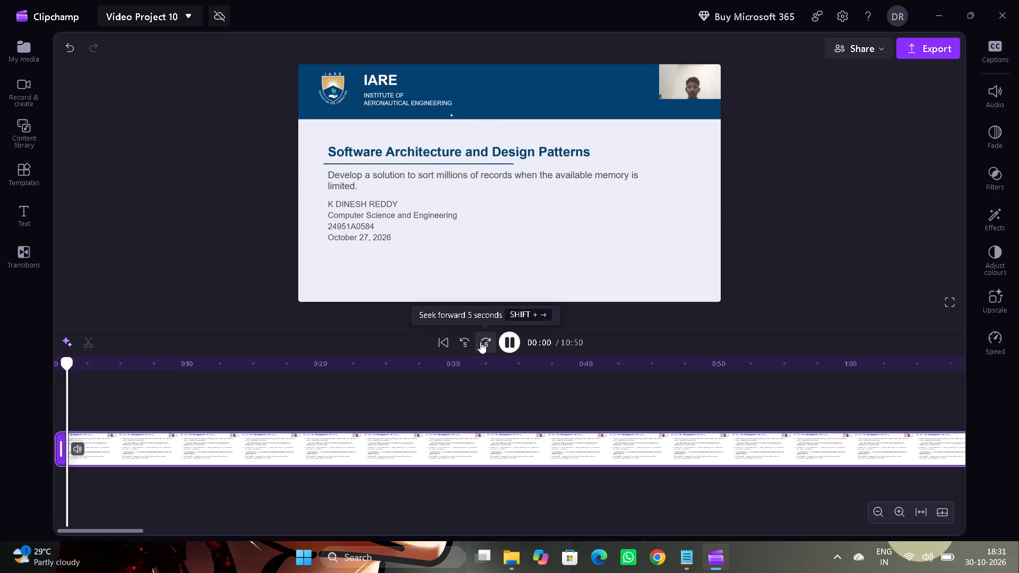
pyautogui.click(480, 342)
pyautogui.tripleClick(480, 342)
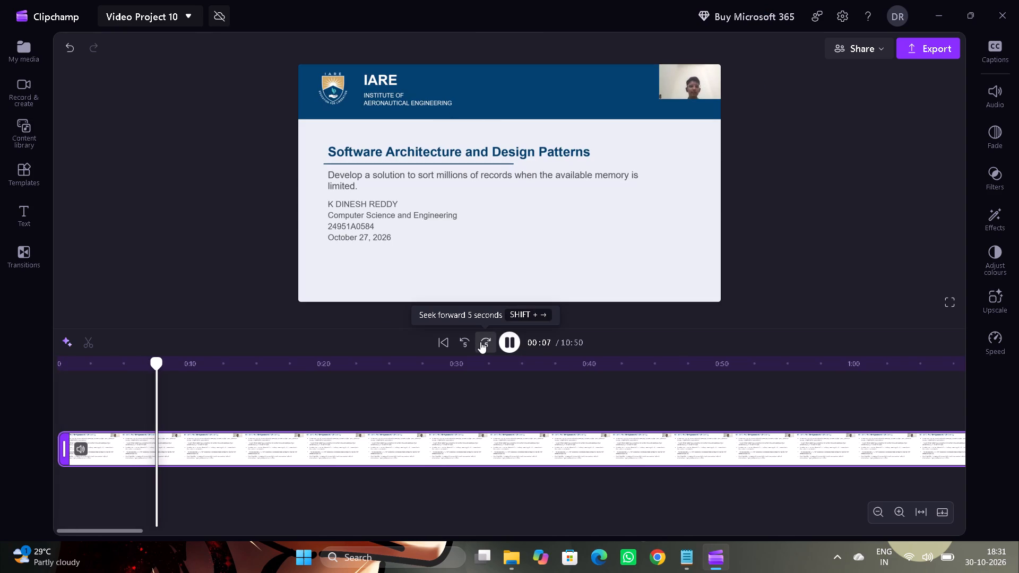
pyautogui.click(480, 342)
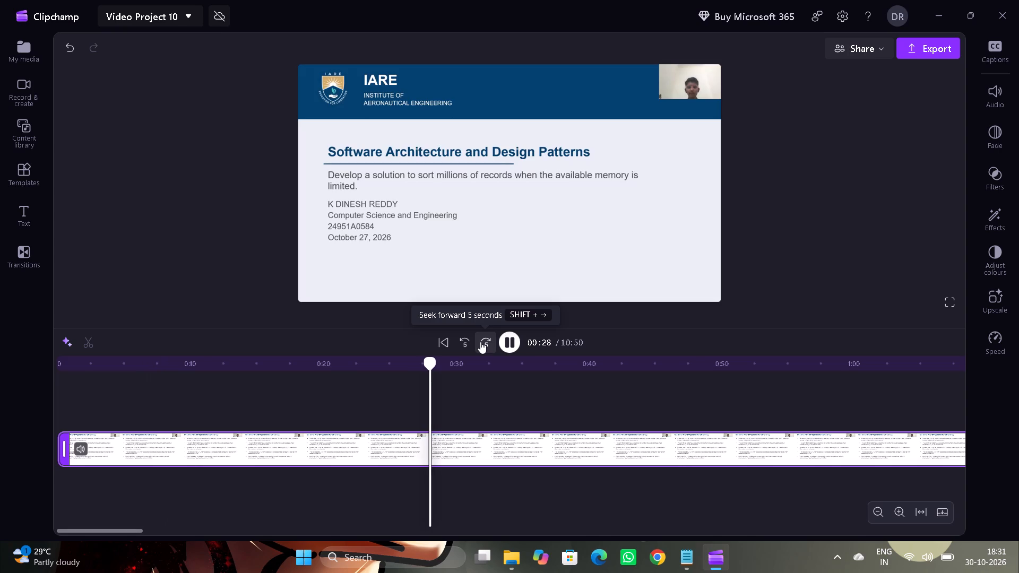
pyautogui.click(480, 342)
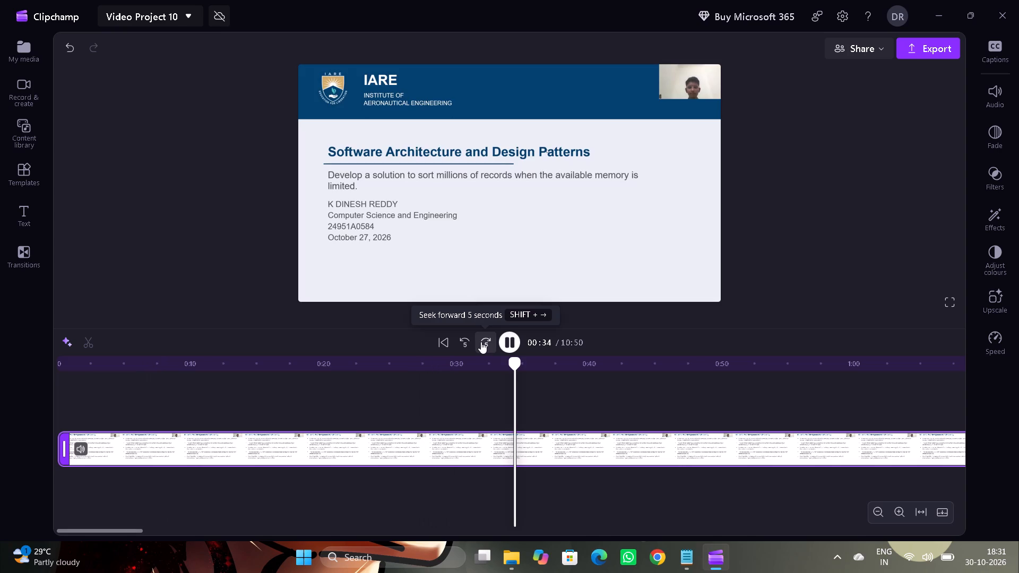
pyautogui.click(513, 338)
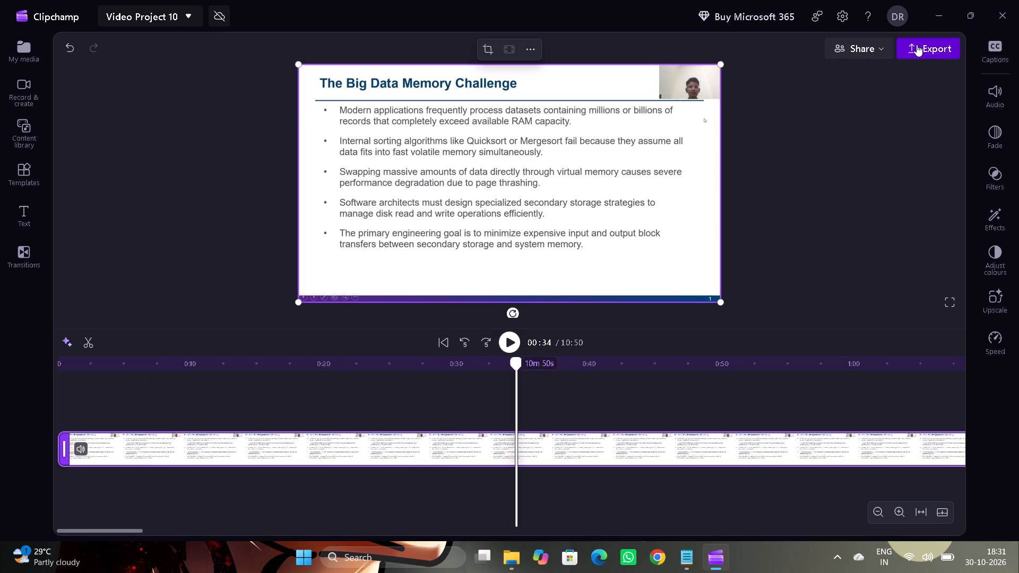
# Export the video at 720p quality with the file name SADP CEP.
pyautogui.click(917, 45)
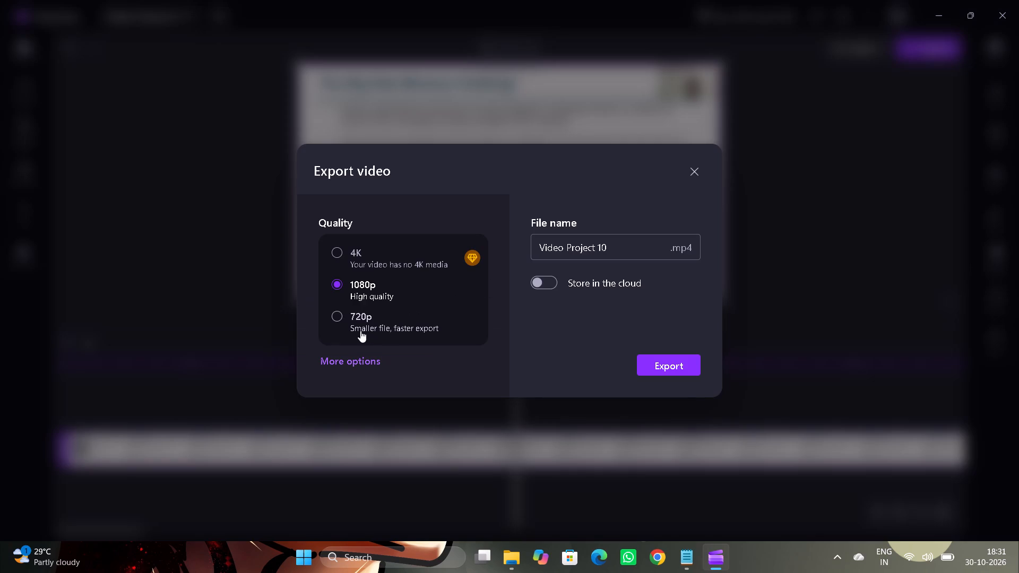
pyautogui.click(360, 331)
pyautogui.click(629, 244)
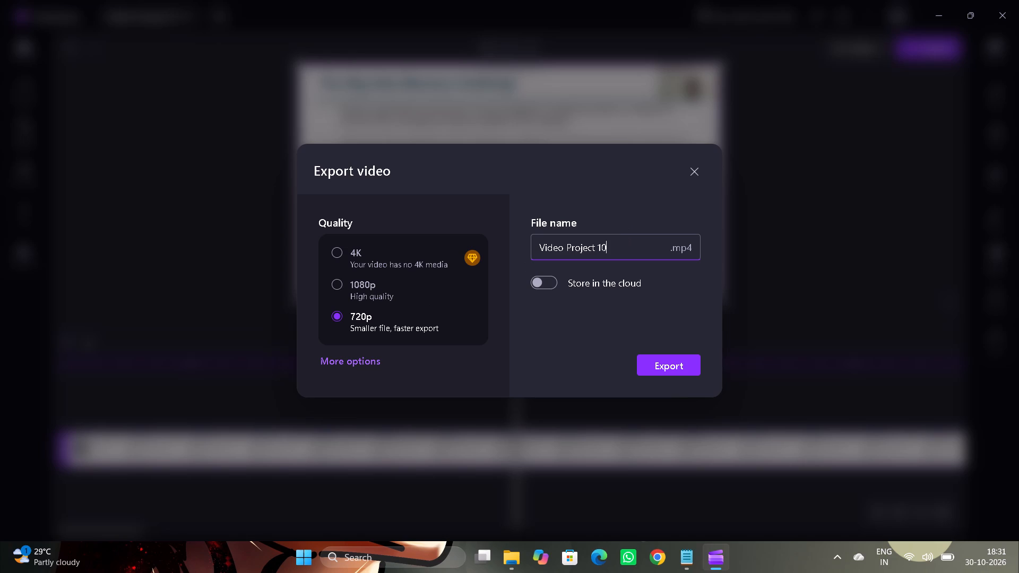
pyautogui.press('BackSpace')
pyautogui.press('BackSpace')
pyautogui.press('BackSpace')
pyautogui.press('BackSpace')
pyautogui.press('BackSpace')
pyautogui.press('BackSpace')
pyautogui.press('BackSpace')
pyautogui.press('BackSpace')
pyautogui.press('BackSpace')
pyautogui.press('BackSpace')
pyautogui.press('BackSpace')
pyautogui.press('BackSpace')
pyautogui.press('BackSpace')
pyautogui.press('BackSpace')
pyautogui.press('BackSpace')
pyautogui.press('BackSpace')
pyautogui.press('BackSpace')
pyautogui.press('BackSpace')
pyautogui.press('BackSpace')
pyautogui.press('BackSpace')
pyautogui.write('SA')
pyautogui.write('DP')
pyautogui.press('space')
pyautogui.write('CEP')
pyautogui.click(647, 367)
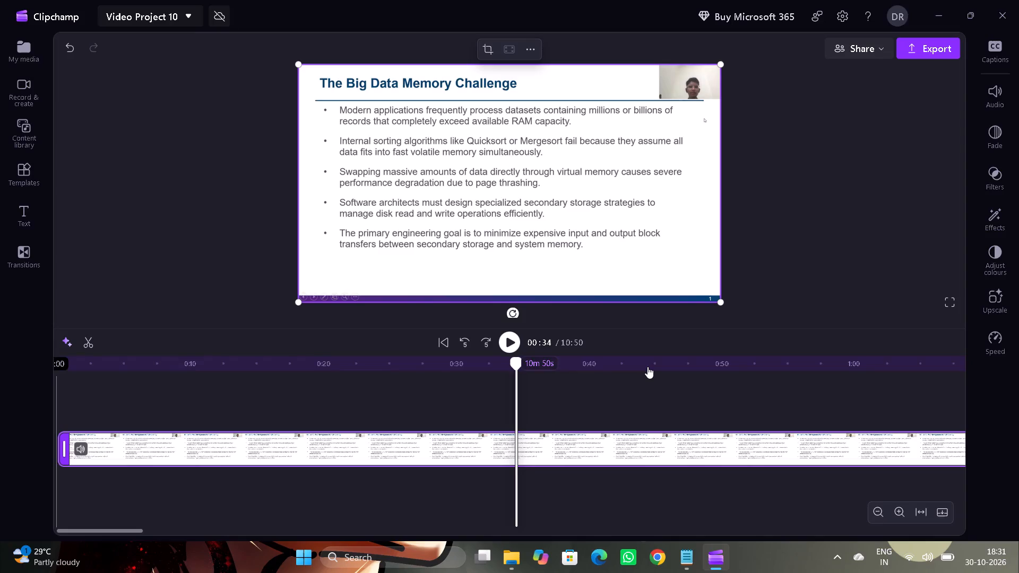
# Connect the export to Google Drive and name the Drive copy SADP CEP.
pyautogui.click(339, 339)
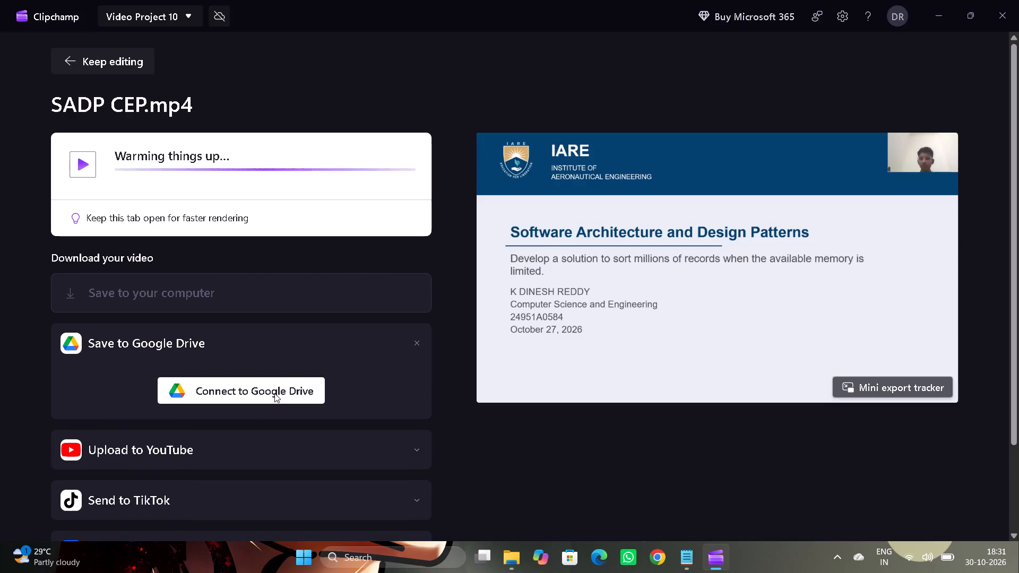
pyautogui.click(274, 393)
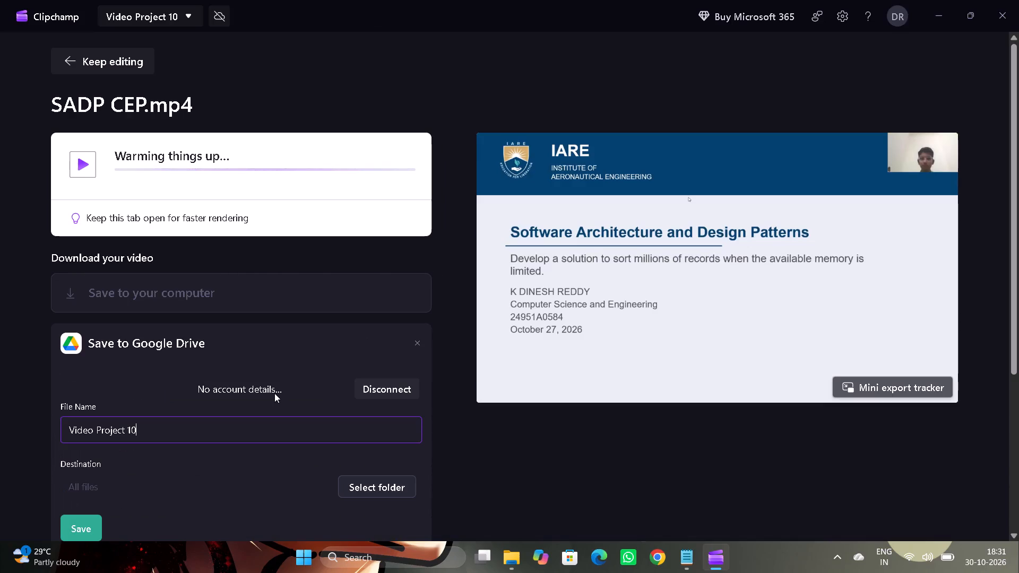
pyautogui.press('BackSpace')
pyautogui.press('BackSpace')
pyautogui.press('BackSpace')
pyautogui.press('BackSpace')
pyautogui.press('BackSpace')
pyautogui.press('BackSpace')
pyautogui.press('BackSpace')
pyautogui.press('BackSpace')
pyautogui.press('BackSpace')
pyautogui.press('BackSpace')
pyautogui.press('BackSpace')
pyautogui.press('BackSpace')
pyautogui.press('BackSpace')
pyautogui.press('BackSpace')
pyautogui.press('BackSpace')
pyautogui.press('BackSpace')
pyautogui.press('BackSpace')
pyautogui.press('BackSpace')
pyautogui.press('BackSpace')
pyautogui.press('BackSpace')
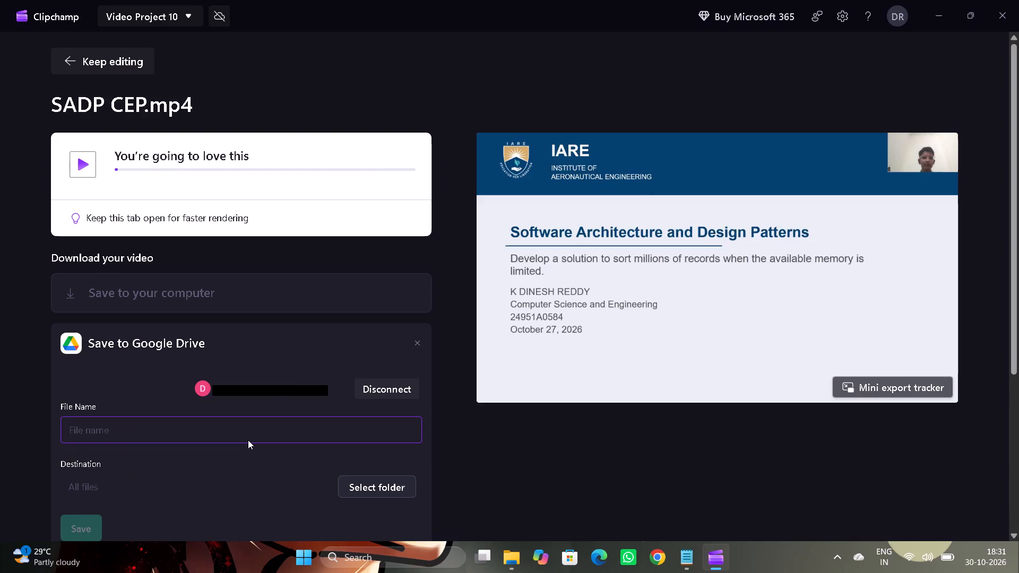
pyautogui.write('SADP')
pyautogui.press('space')
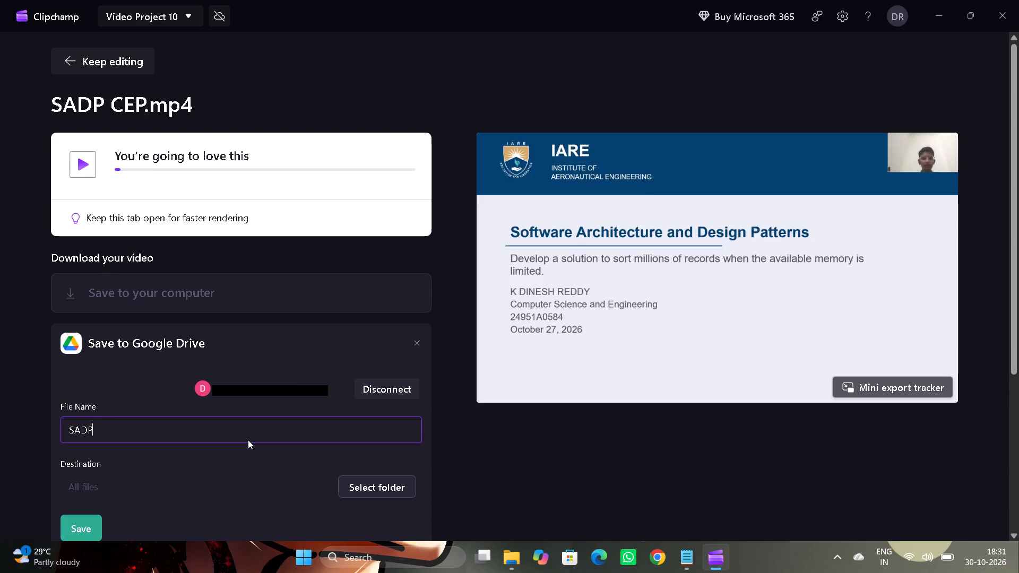
pyautogui.write('CEP')
# Set the Google Drive destination to the CEP folder and save the export there.
pyautogui.click(353, 488)
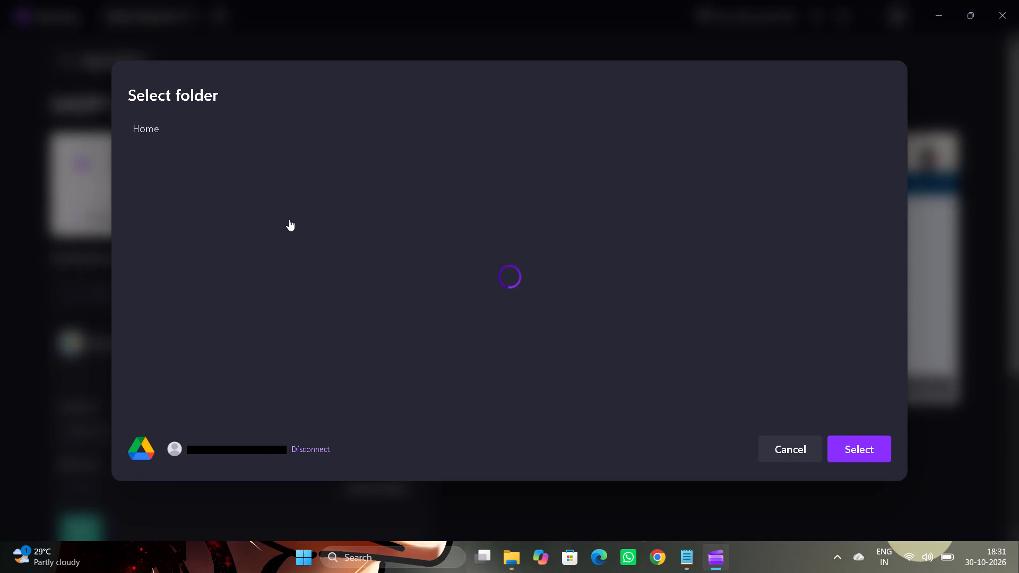
pyautogui.click(344, 136)
pyautogui.click(840, 444)
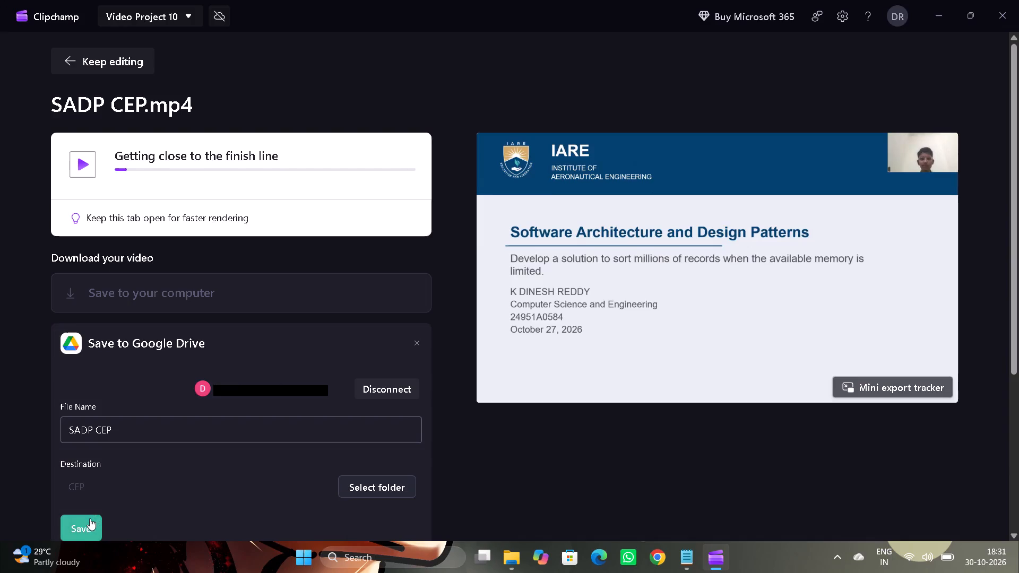
pyautogui.click(90, 518)
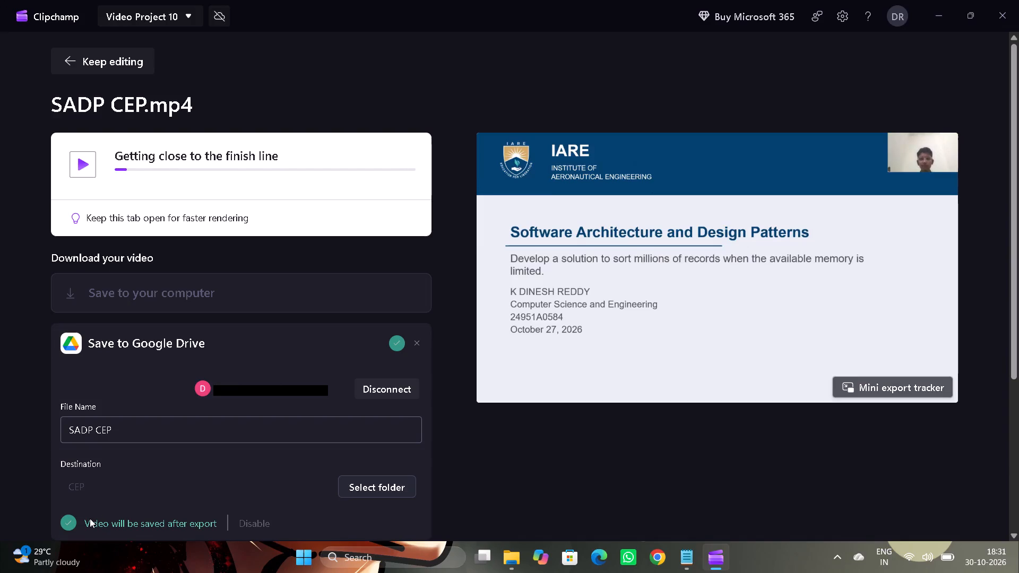